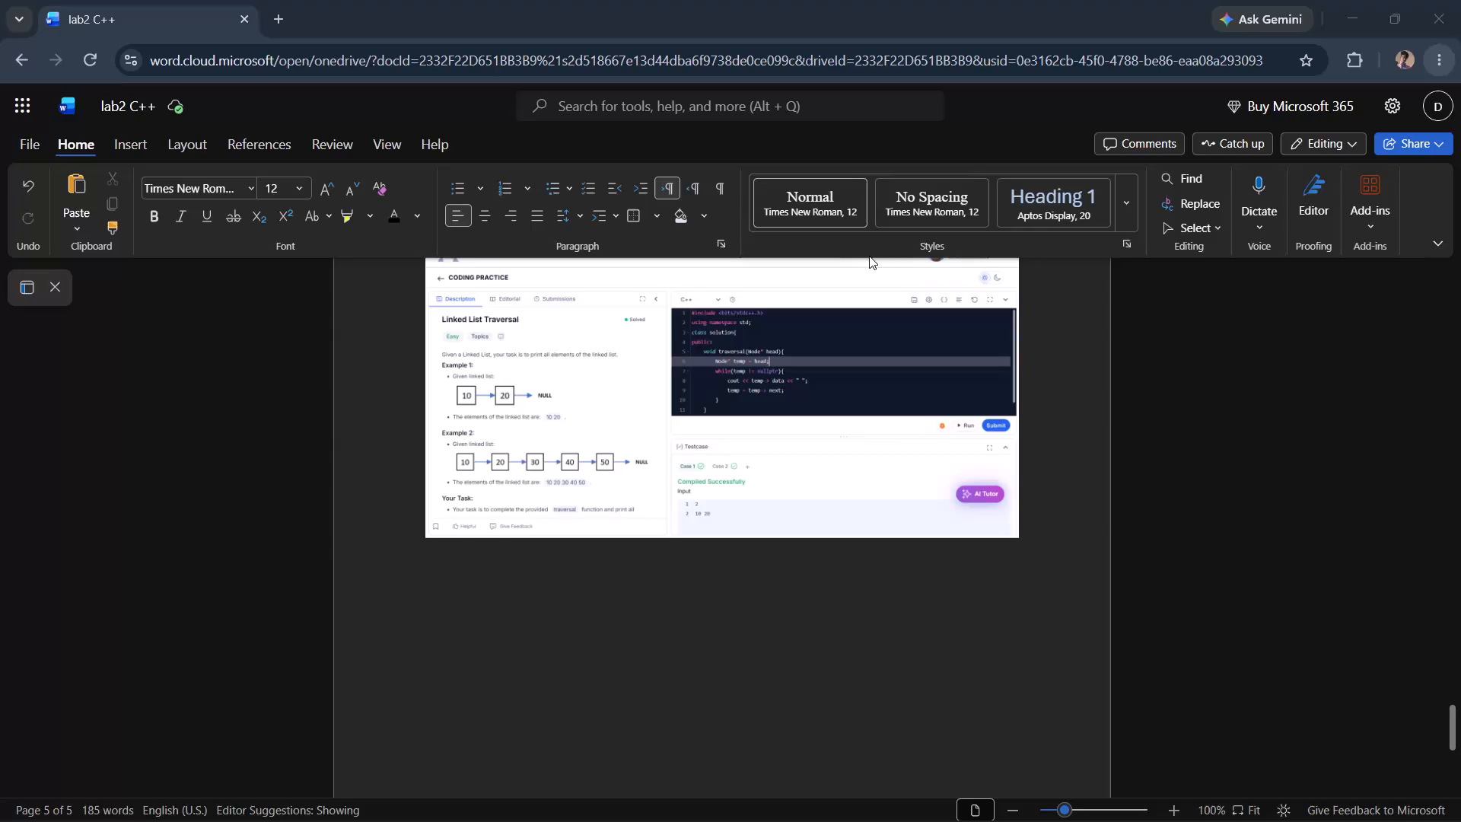
# Switch from the lab document to the Module II: Linked Lists coding practice question list.
pyautogui.hotkey('alt', 'Tab')
pyautogui.hotkey('alt', 'Tab')
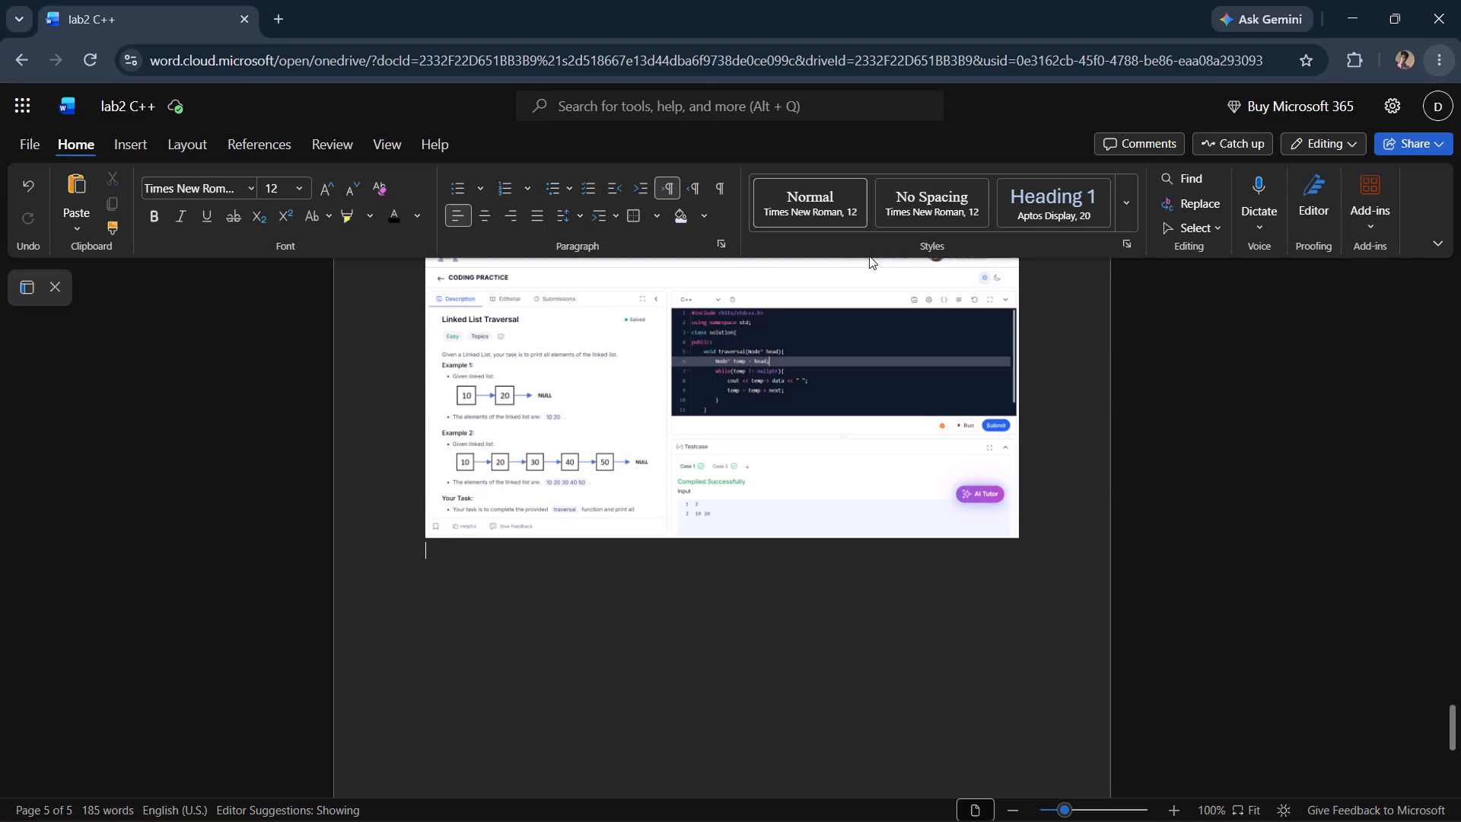
pyautogui.hotkey('alt', 'Tab')
pyautogui.hotkey('alt', 'Tab')
pyautogui.hotkey('alt', 'Tab')
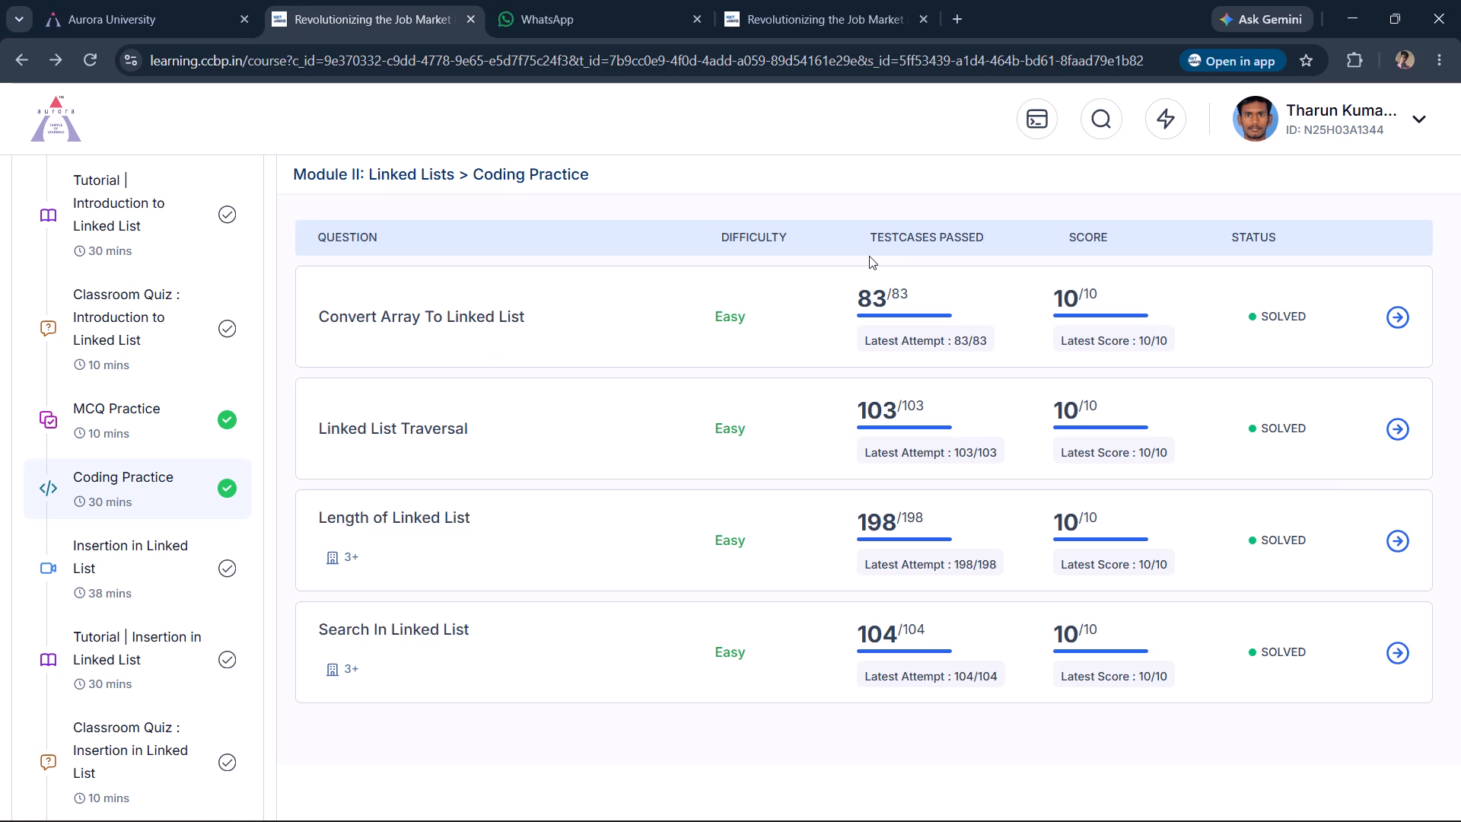
pyautogui.hotkey('alt', 'Tab')
pyautogui.hotkey('alt', 'Tab')
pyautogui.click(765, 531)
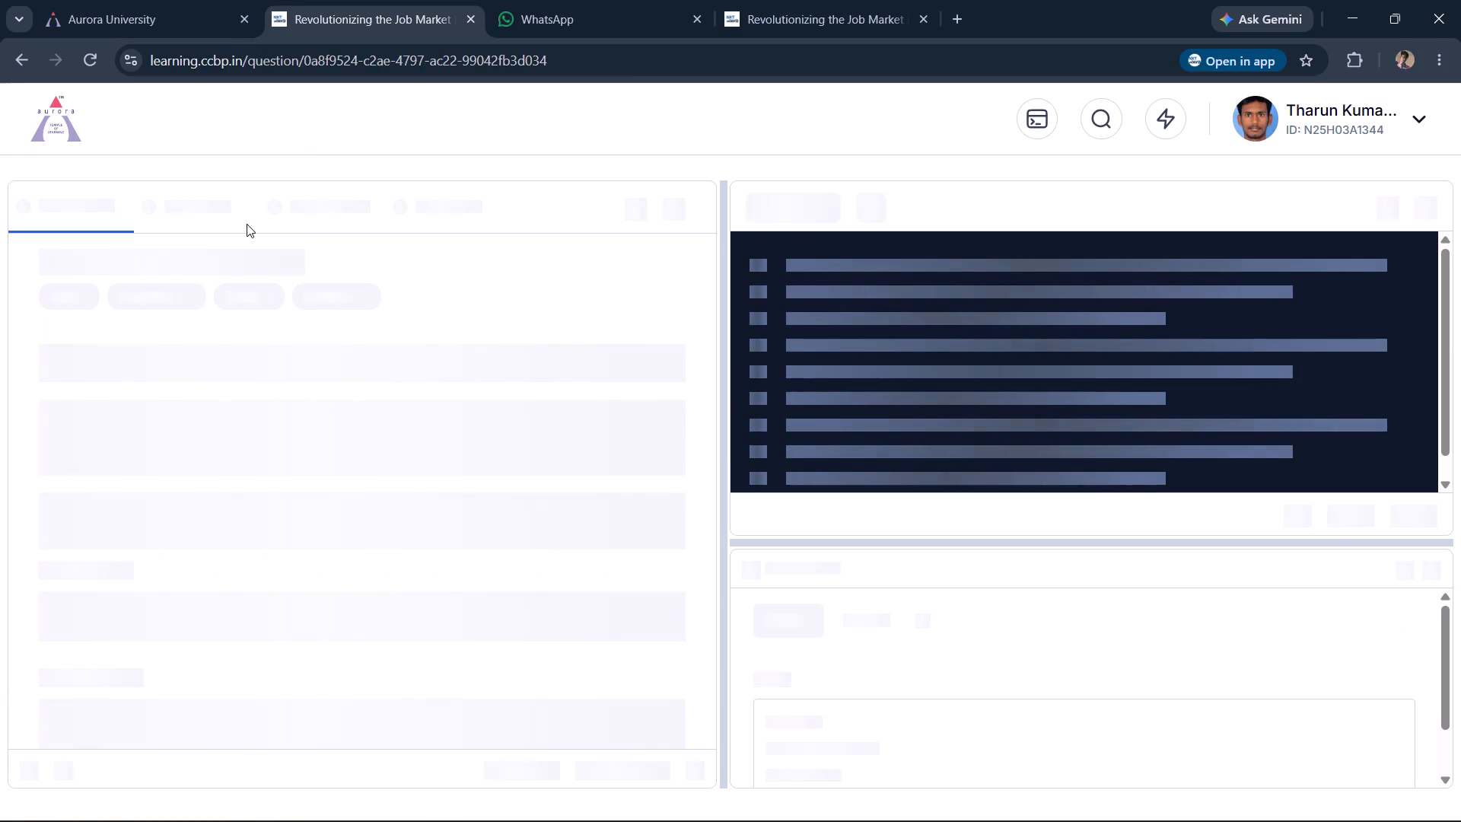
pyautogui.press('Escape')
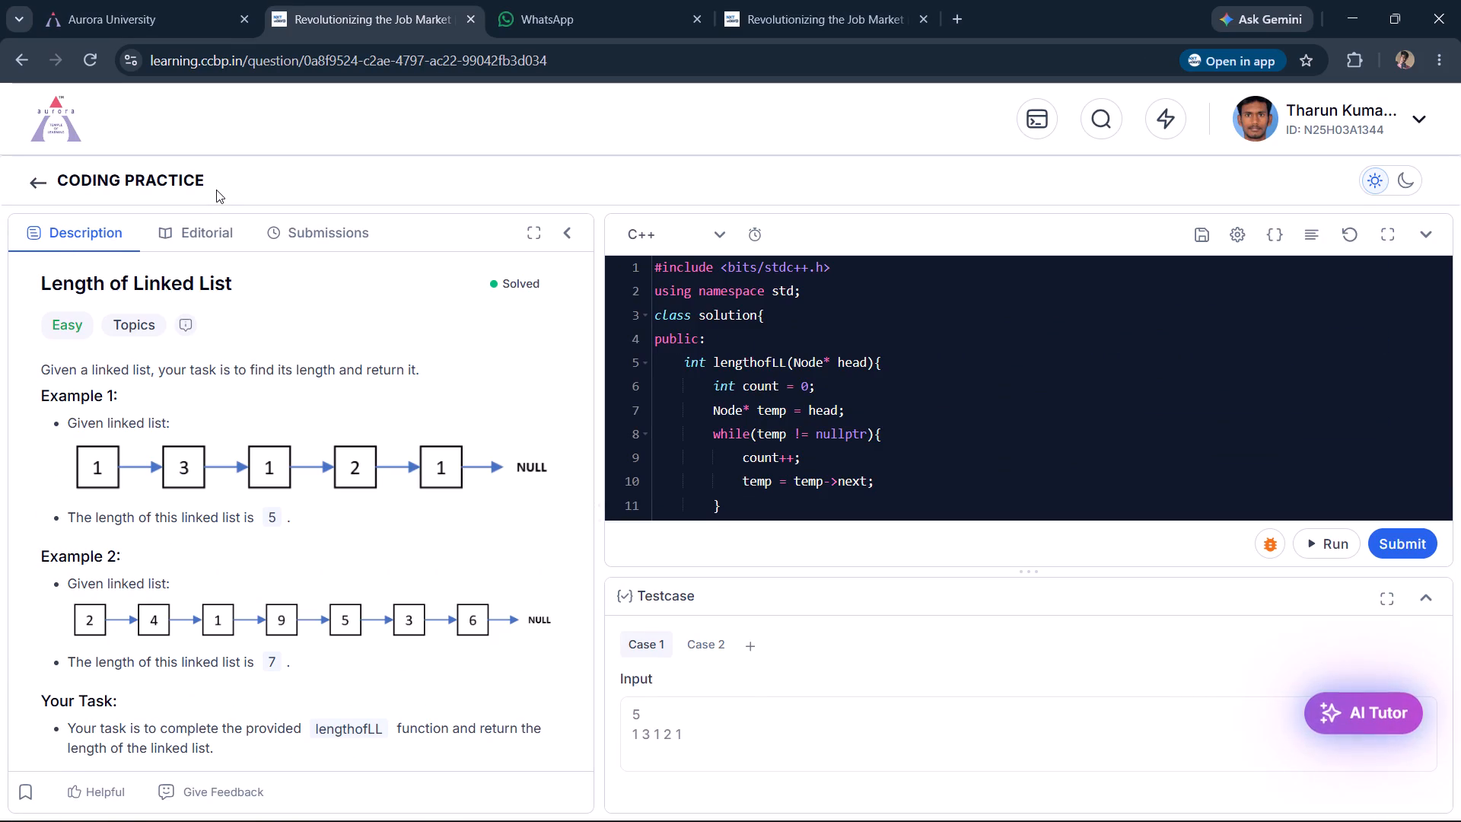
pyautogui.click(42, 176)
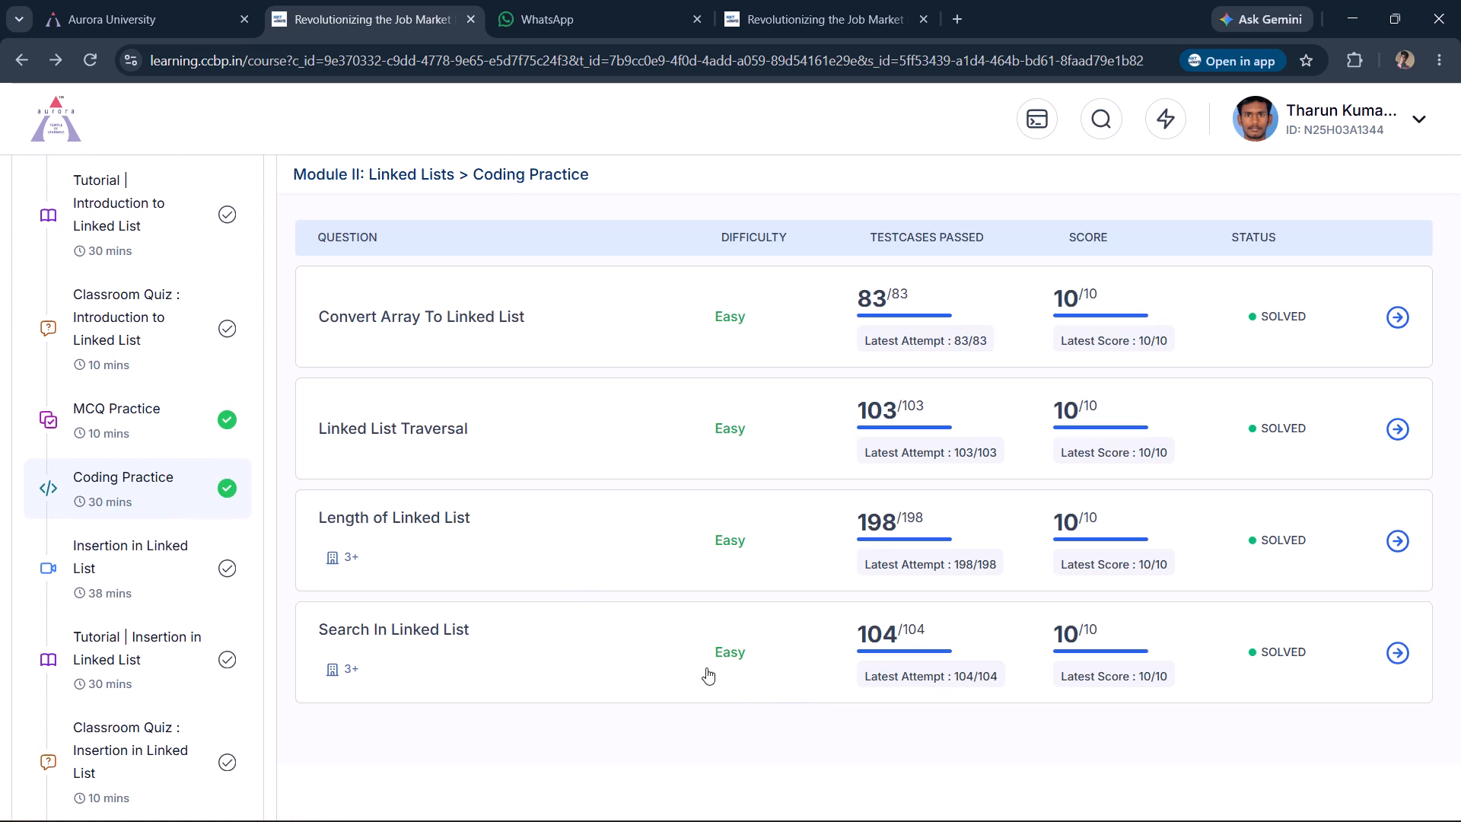
# Copy the title "Length of Linked List" from the question list and paste it below the last screenshot in the lab document, numbered 3.
pyautogui.moveTo(500, 506); pyautogui.dragTo(303, 492)
pyautogui.hotkey('ctrl', 'c')
pyautogui.hotkey('ctrl', 'c')
pyautogui.hotkey('alt', 'Tab')
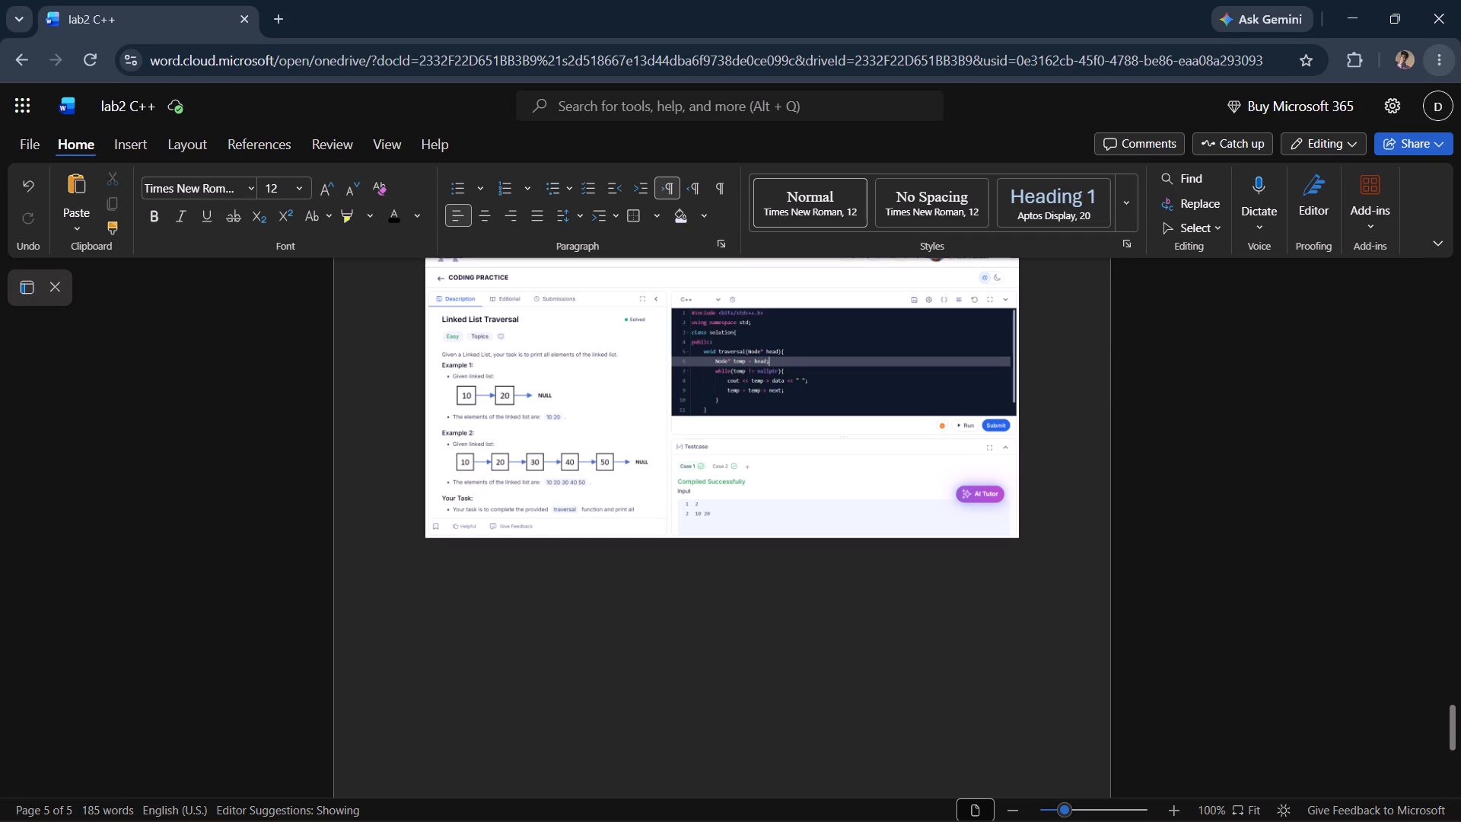
pyautogui.press('Return')
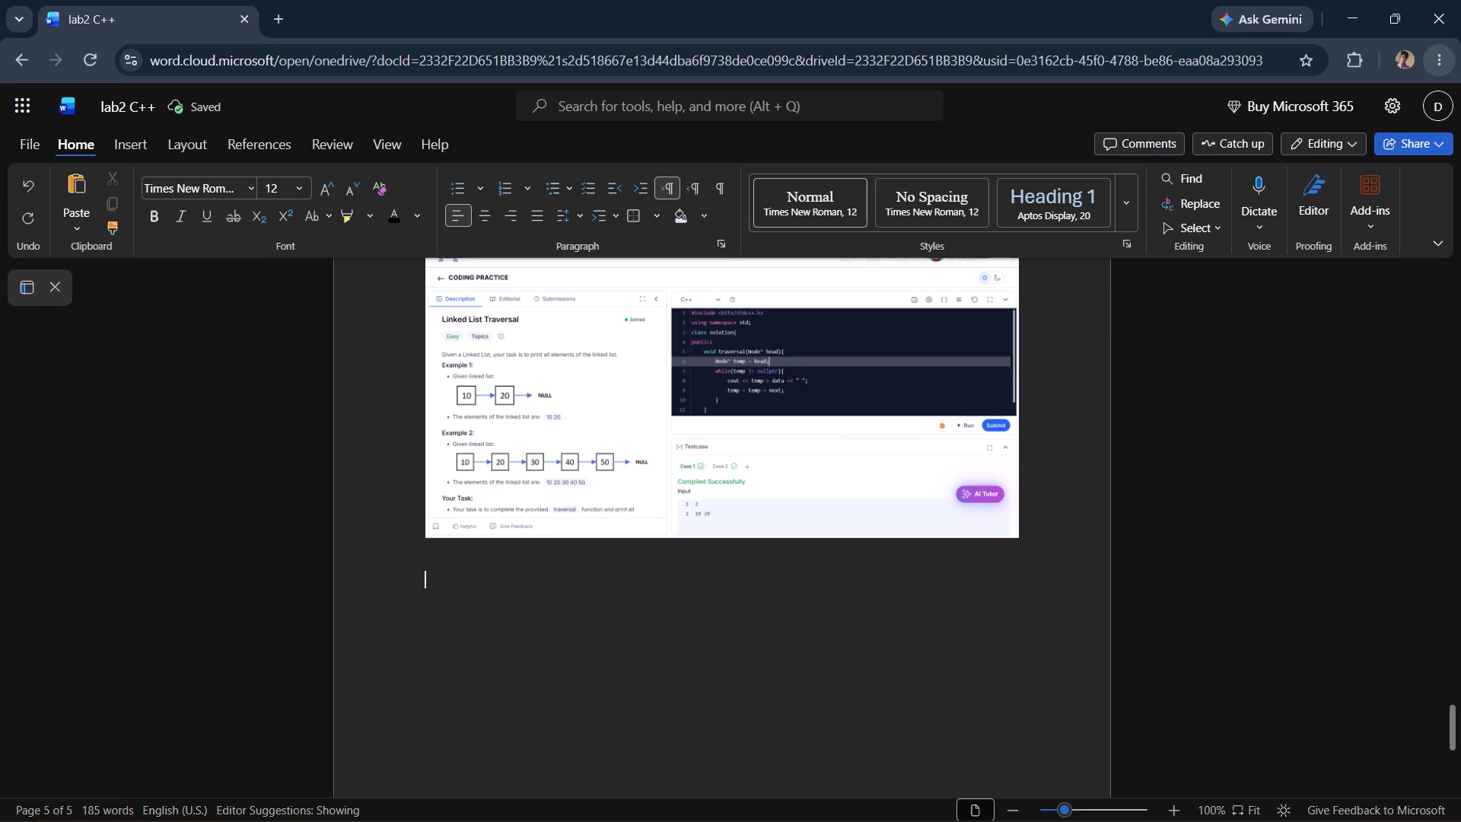
pyautogui.press('3')
pyautogui.press('space')
pyautogui.hotkey('ctrl', 'v')
pyautogui.press('Return')
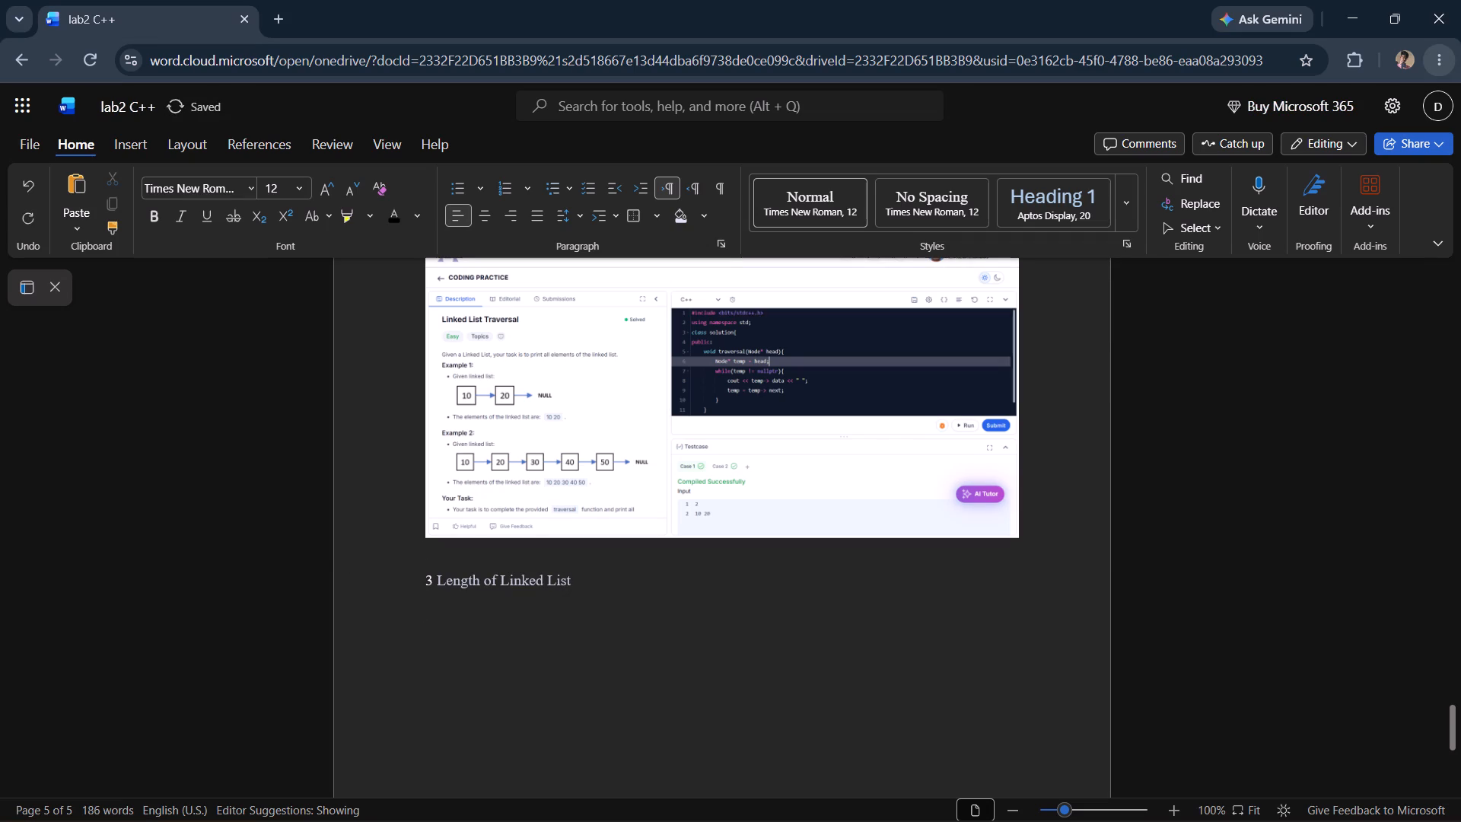
# Copy the full Length of Linked List solution code and paste it in the lab document beneath a "Code:-" label under heading 3.
pyautogui.hotkey('alt', 'Tab')
pyautogui.click(587, 593)
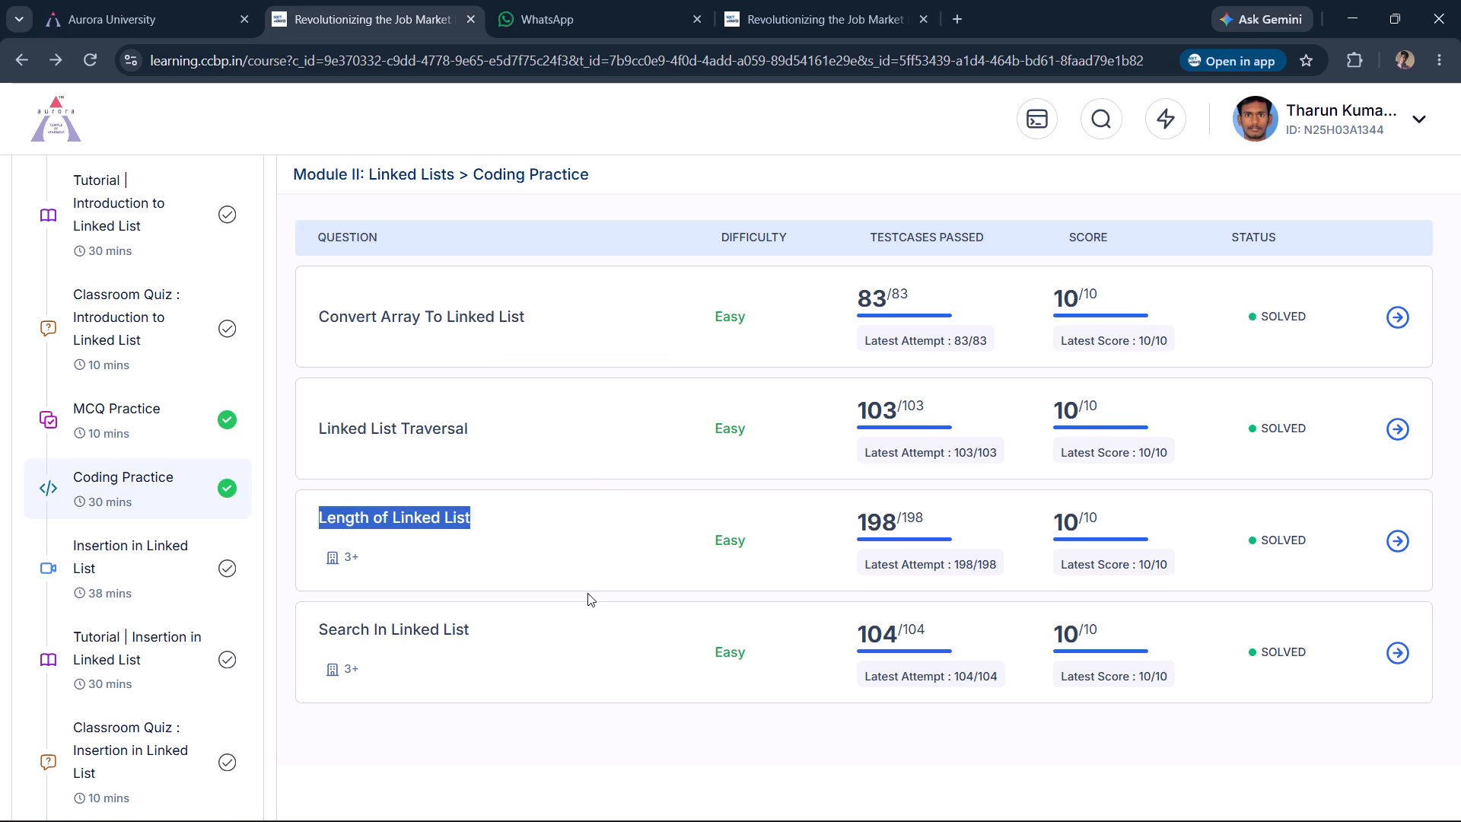
pyautogui.click(612, 537)
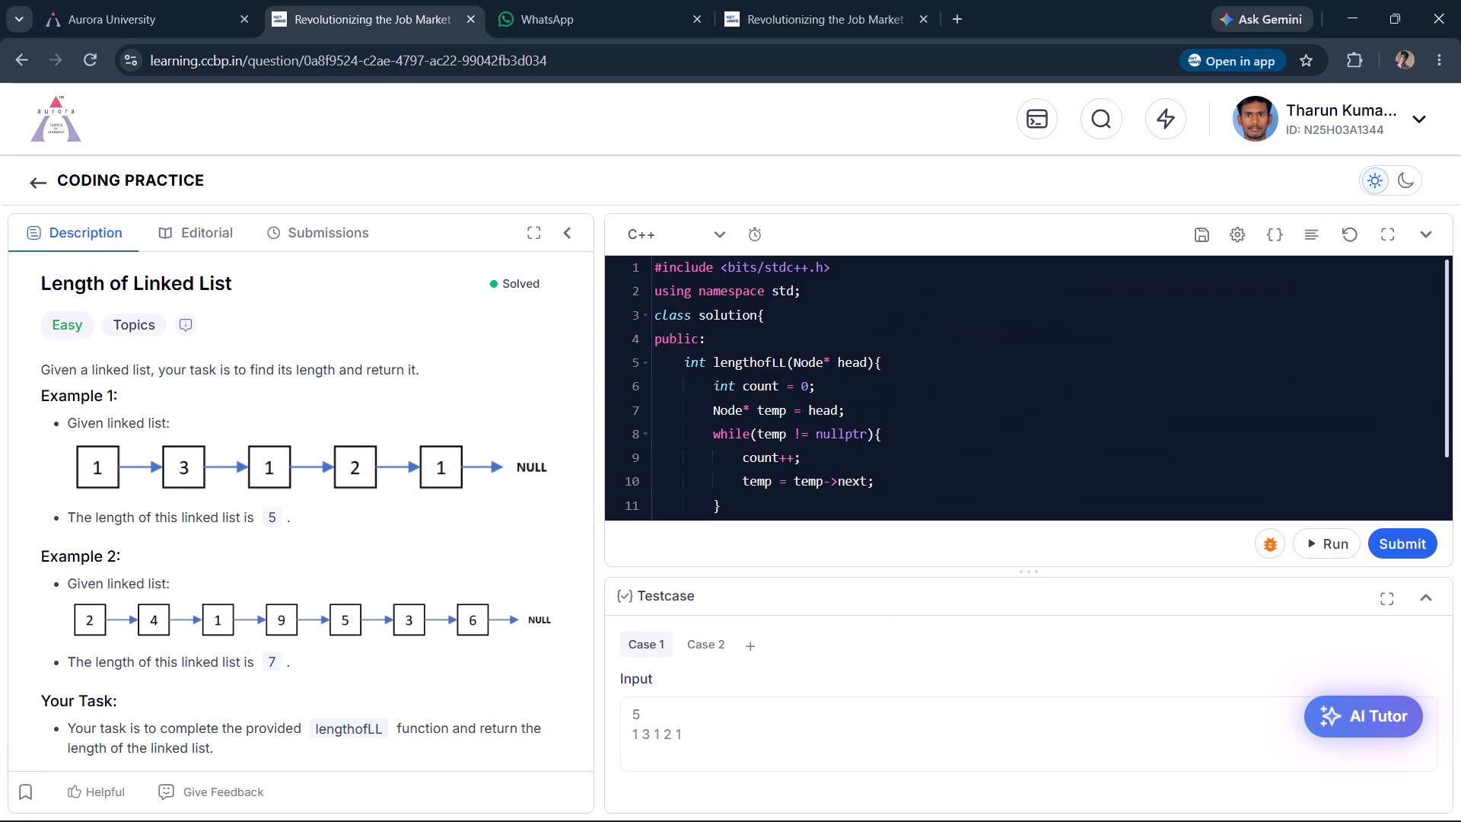
pyautogui.click(950, 362)
pyautogui.hotkey('ctrl', 'a')
pyautogui.hotkey('ctrl', 'c')
pyautogui.hotkey('ctrl', 'c')
pyautogui.hotkey('alt', 'Tab')
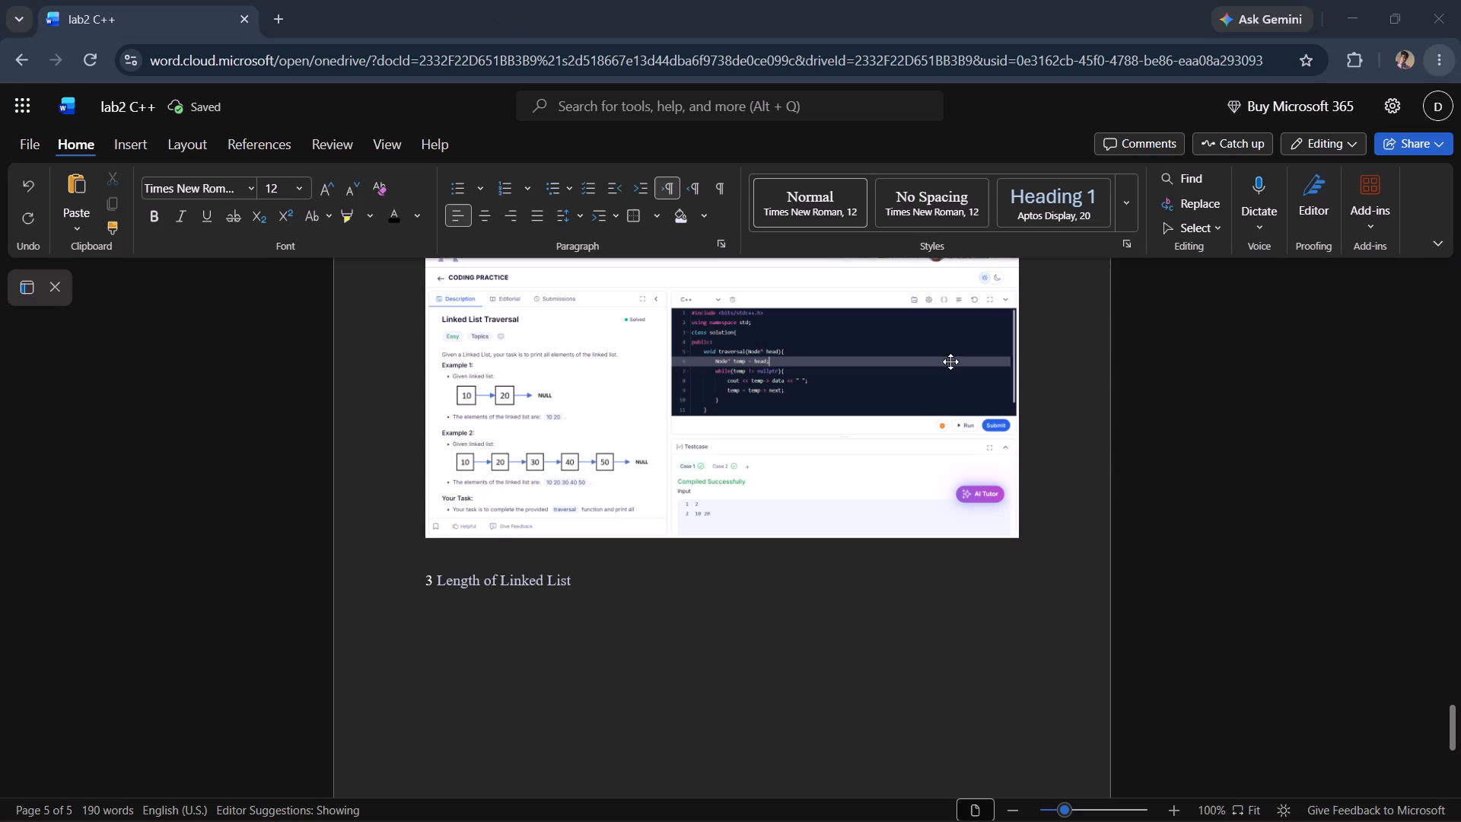
pyautogui.write('code:-')
pyautogui.press('Return')
pyautogui.hotkey('ctrl', 'v')
# Run the Length of Linked List solution against its test cases on the coding practice page.
pyautogui.hotkey('alt', 'Tab')
pyautogui.click(849, 559)
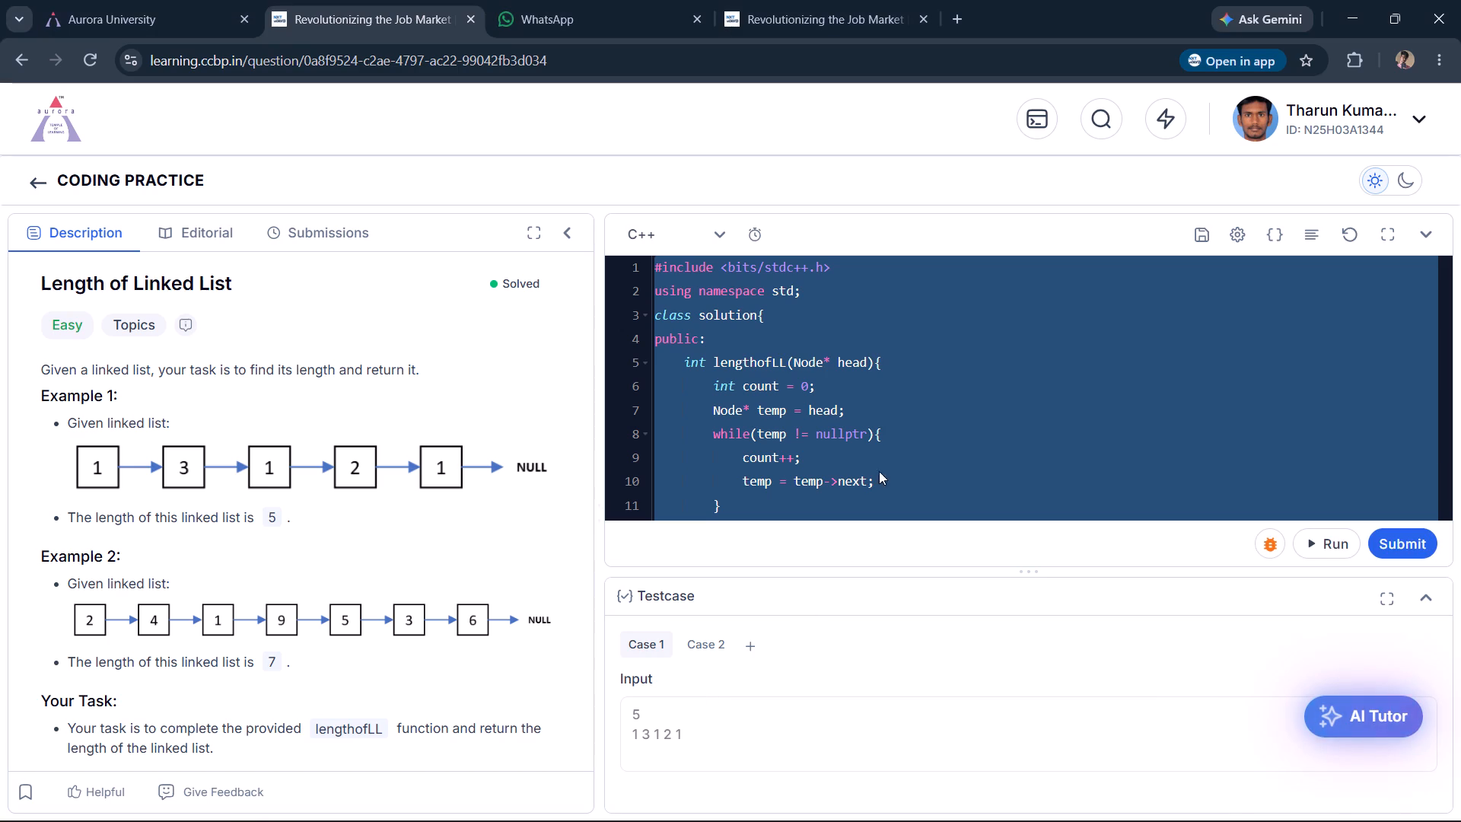
pyautogui.click(895, 376)
pyautogui.click(1326, 535)
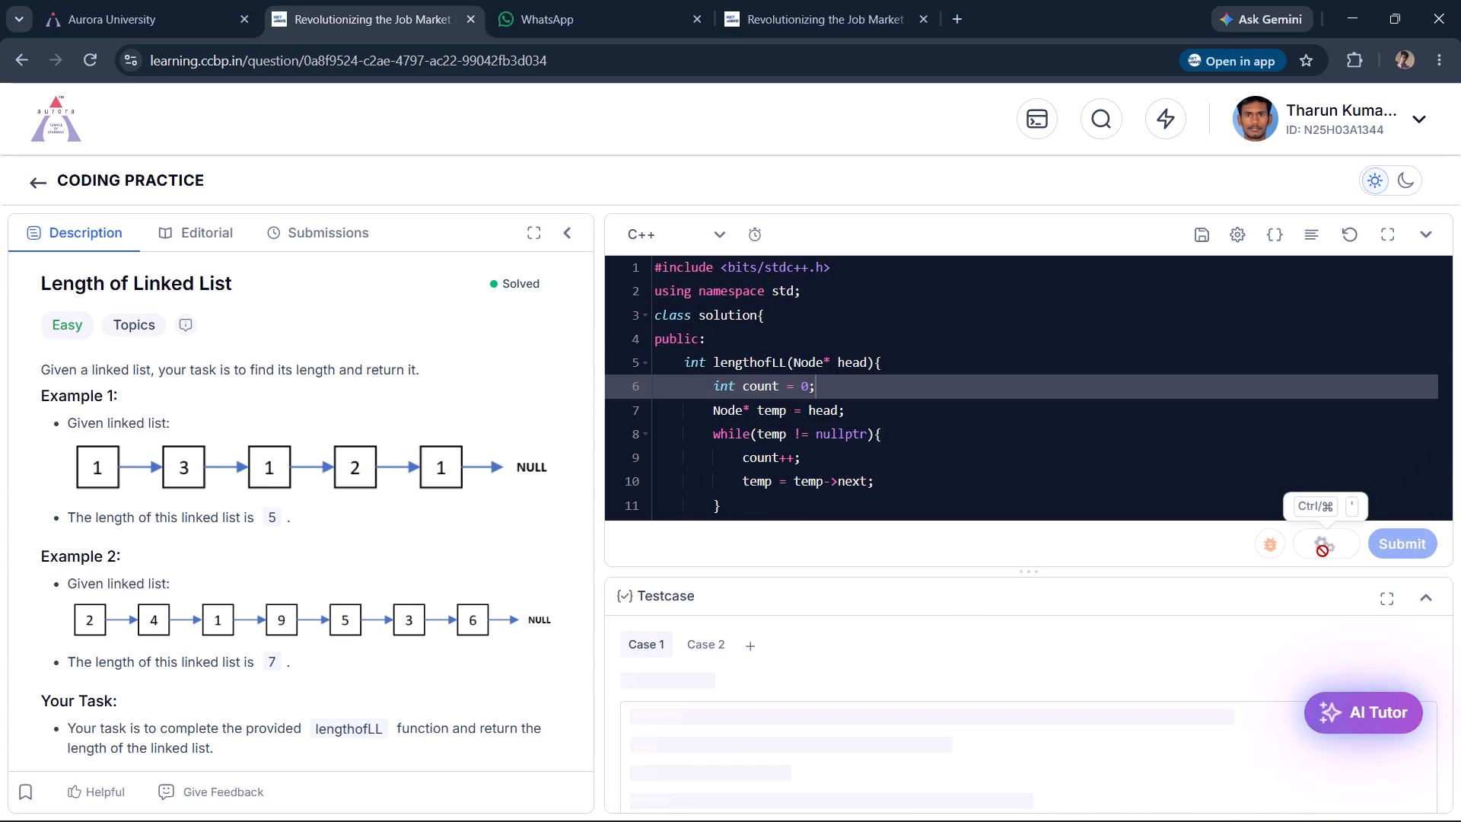
# Add an "Output:-" label on a new line after the pasted Length of Linked List code in the lab document.
pyautogui.hotkey('alt', 'Tab')
pyautogui.click(1323, 551)
pyautogui.write('out')
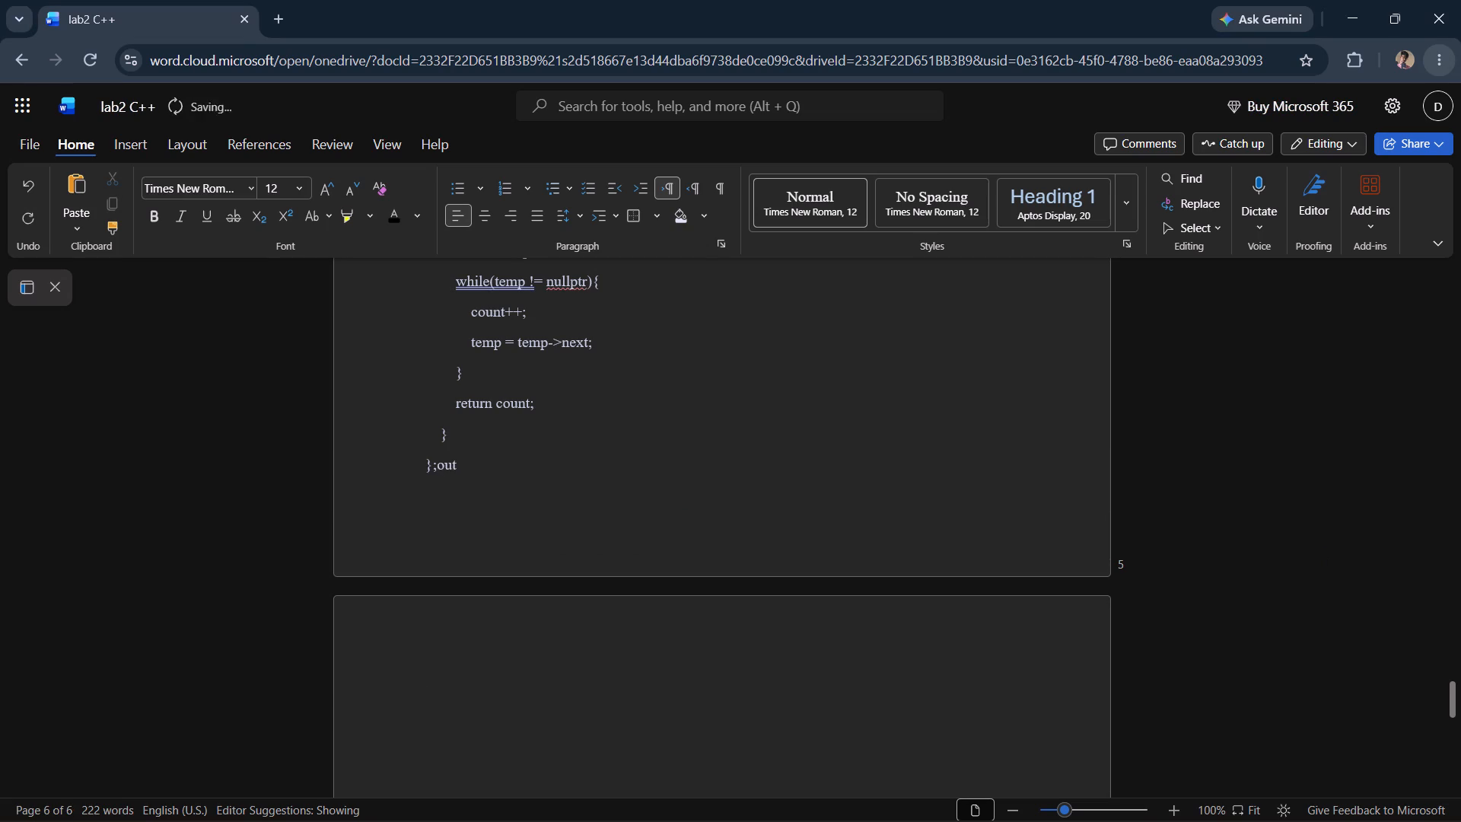
pyautogui.press('BackSpace')
pyautogui.press('BackSpace')
pyautogui.press('BackSpace')
pyautogui.press('Return')
pyautogui.write('output:')
pyautogui.press('-')
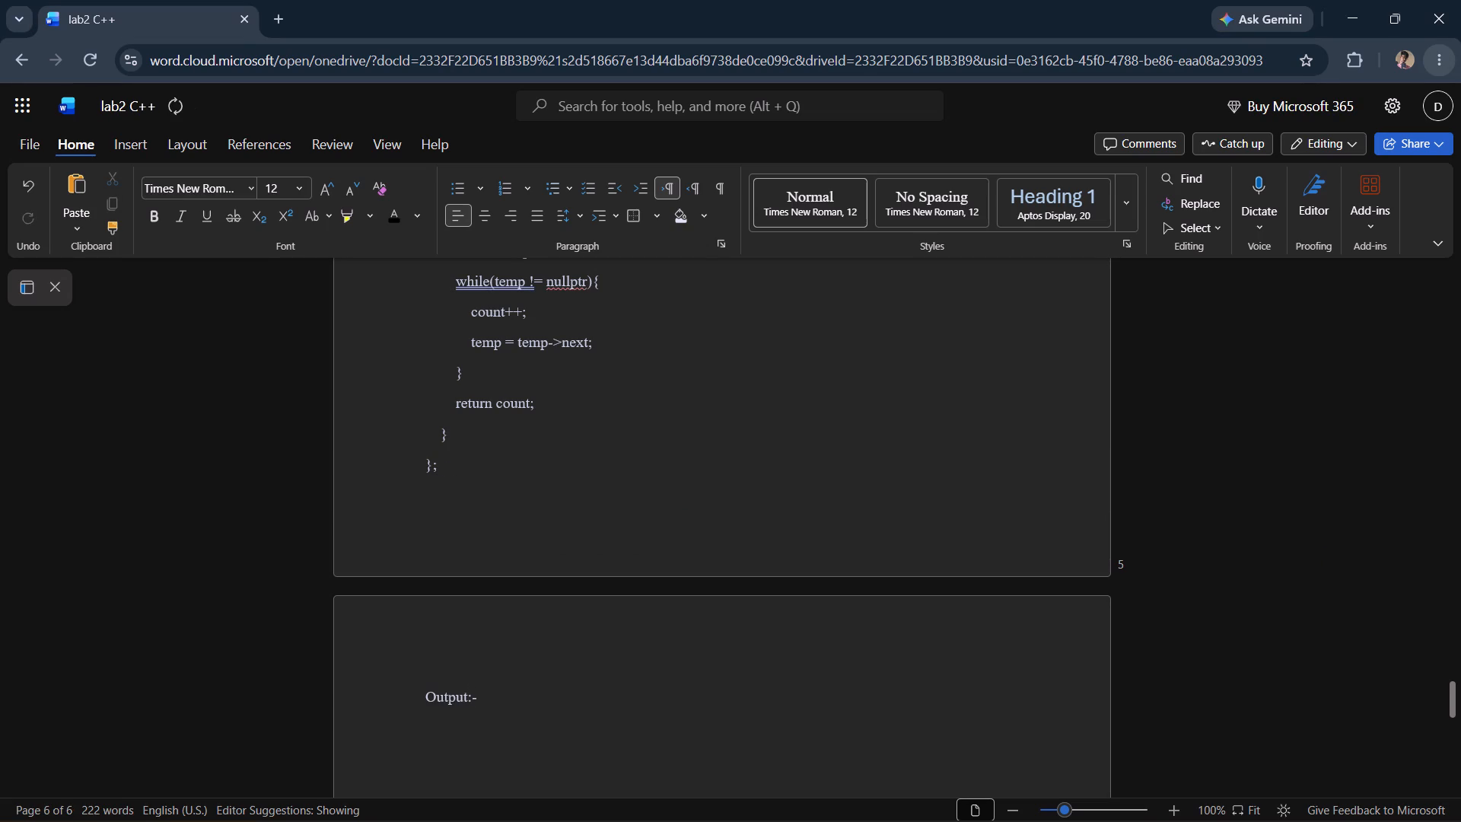
pyautogui.press('Return')
# Capture a screenshot of the Length of Linked List page with its run results and paste it under "Output:-" in the lab document.
pyautogui.hotkey('alt', 'Tab')
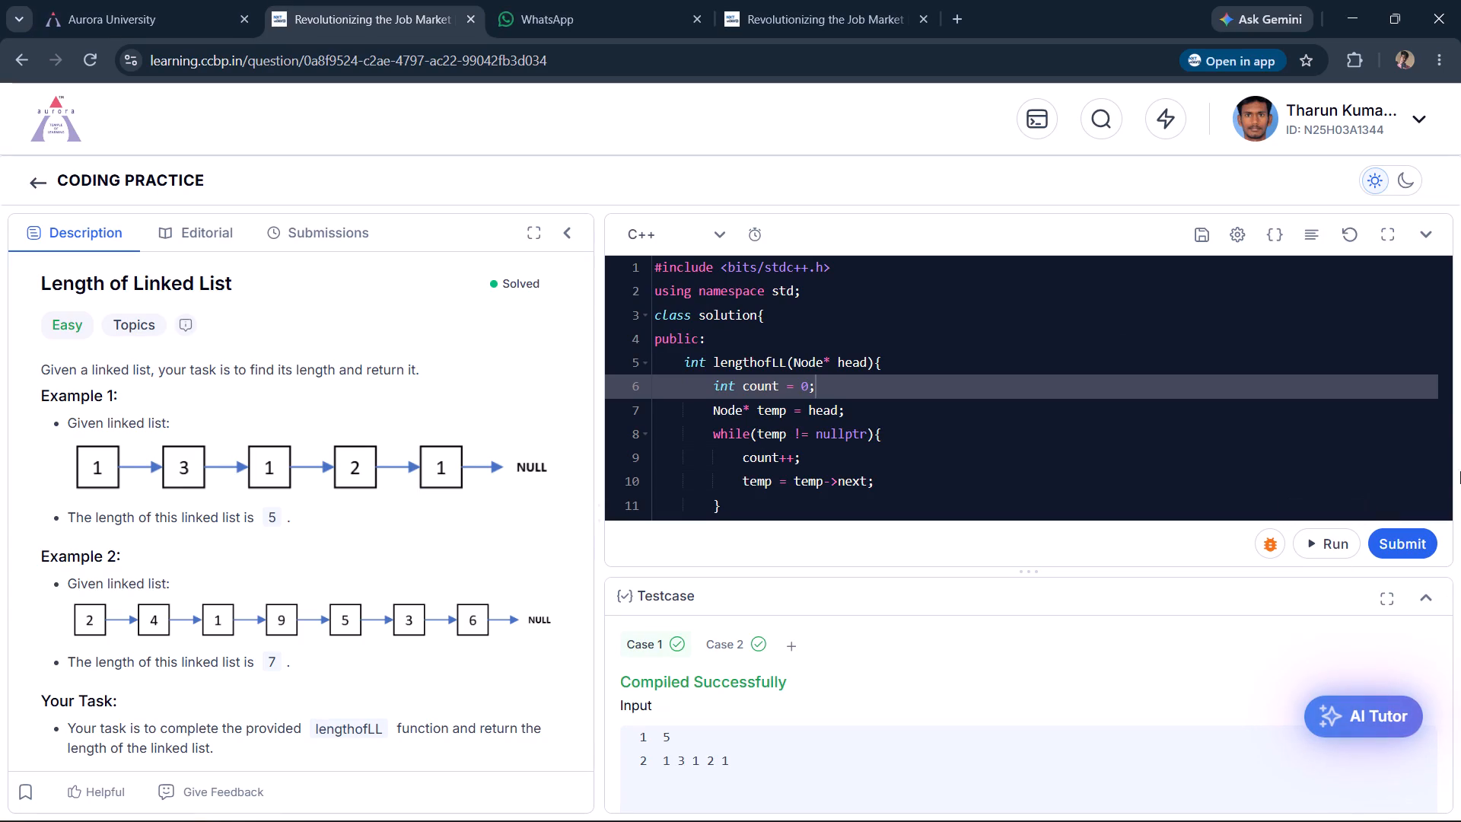
pyautogui.press('Print')
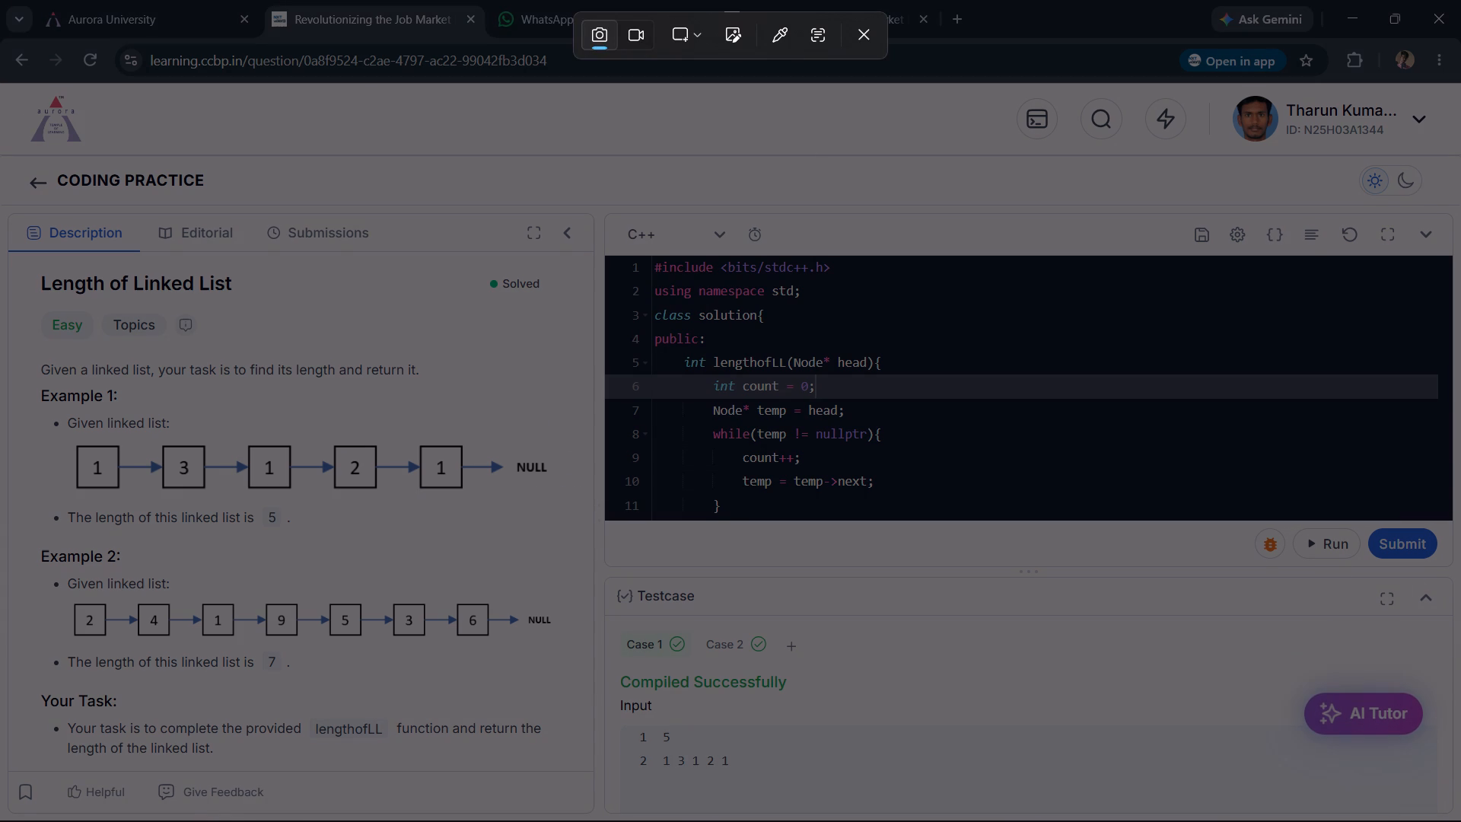
pyautogui.moveTo(0, 80); pyautogui.dragTo(25, 112)
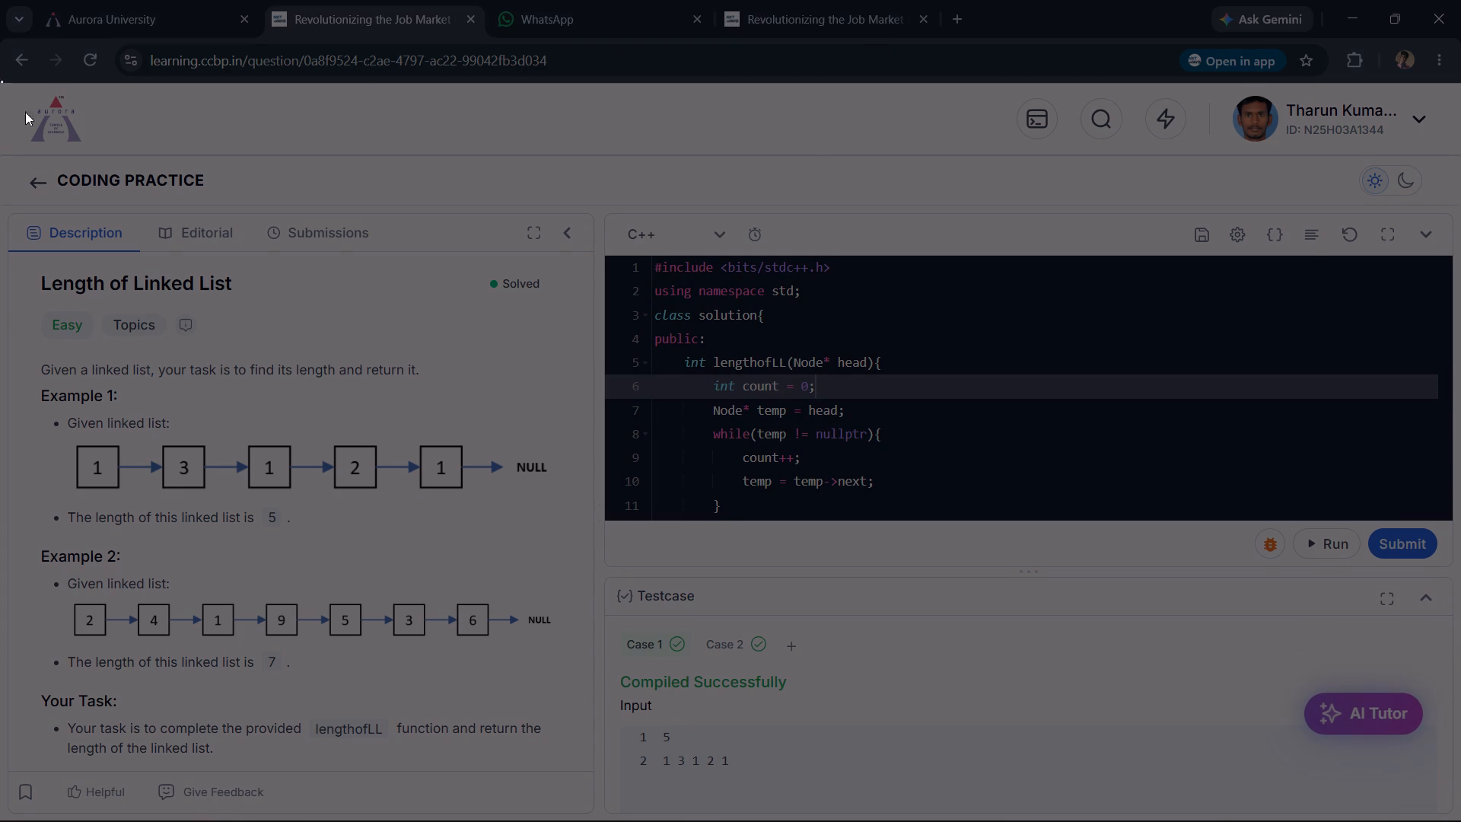
pyautogui.moveTo(25, 112); pyautogui.dragTo(1460, 821)
pyautogui.hotkey('alt', 'Tab')
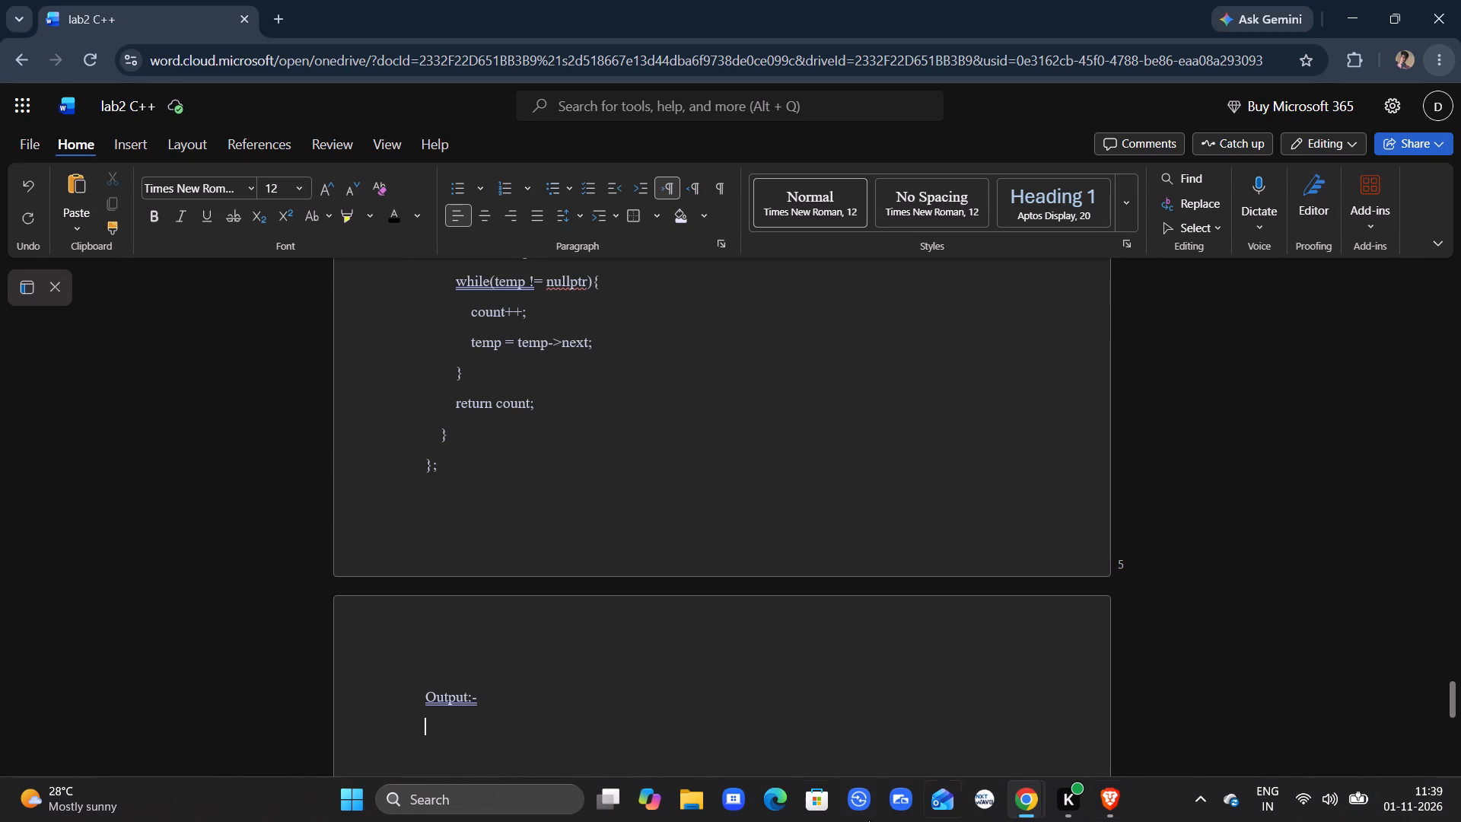
pyautogui.hotkey('ctrl', 'v')
# Copy the title "Search In Linked List" from the question list and paste it below the output screenshot in the lab document, numbered 4.
pyautogui.hotkey('alt', 'Tab')
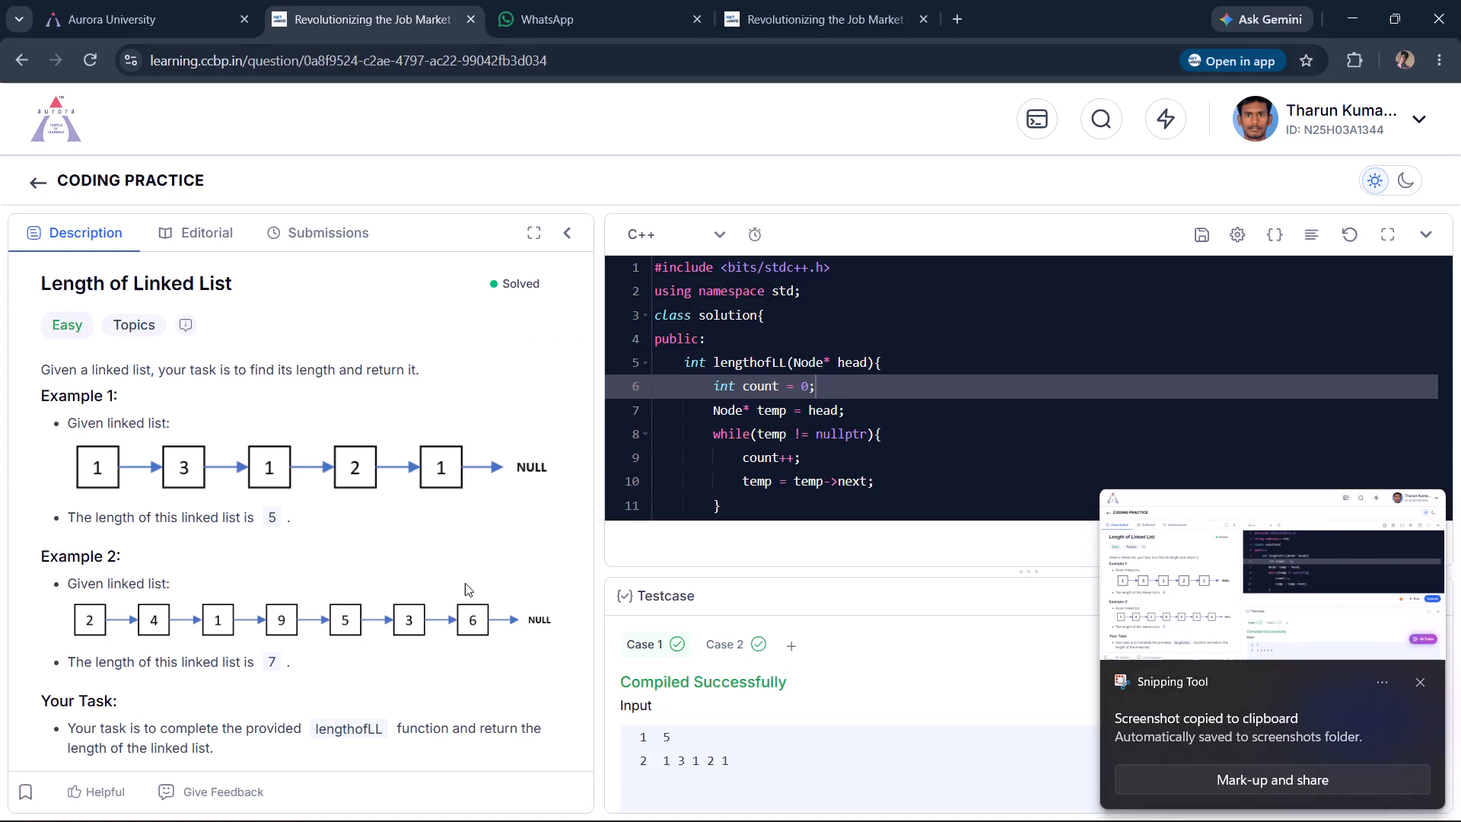
pyautogui.moveTo(450, 562); pyautogui.dragTo(397, 510)
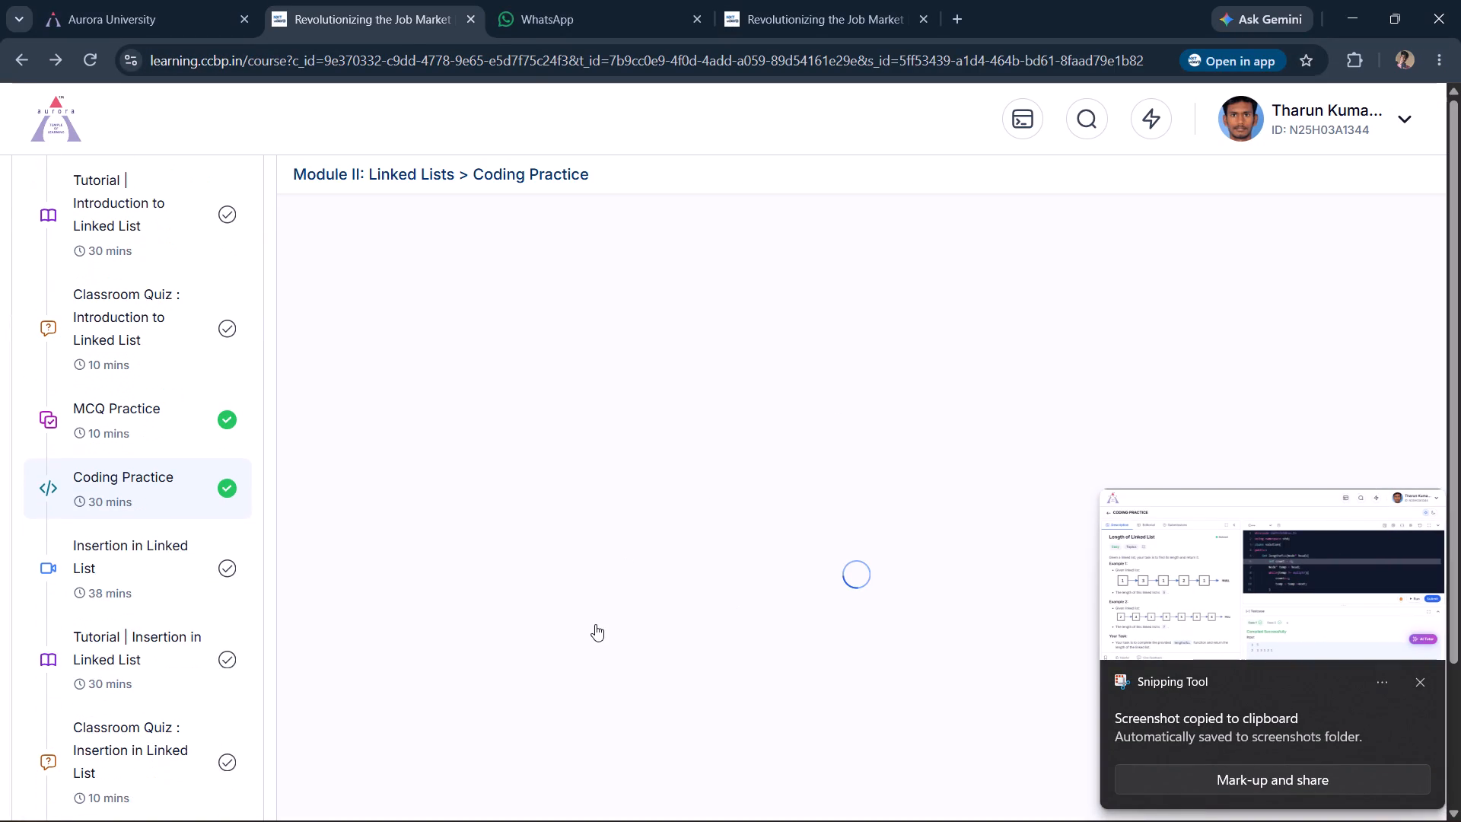
pyautogui.click(585, 650)
pyautogui.moveTo(217, 310); pyautogui.dragTo(230, 323)
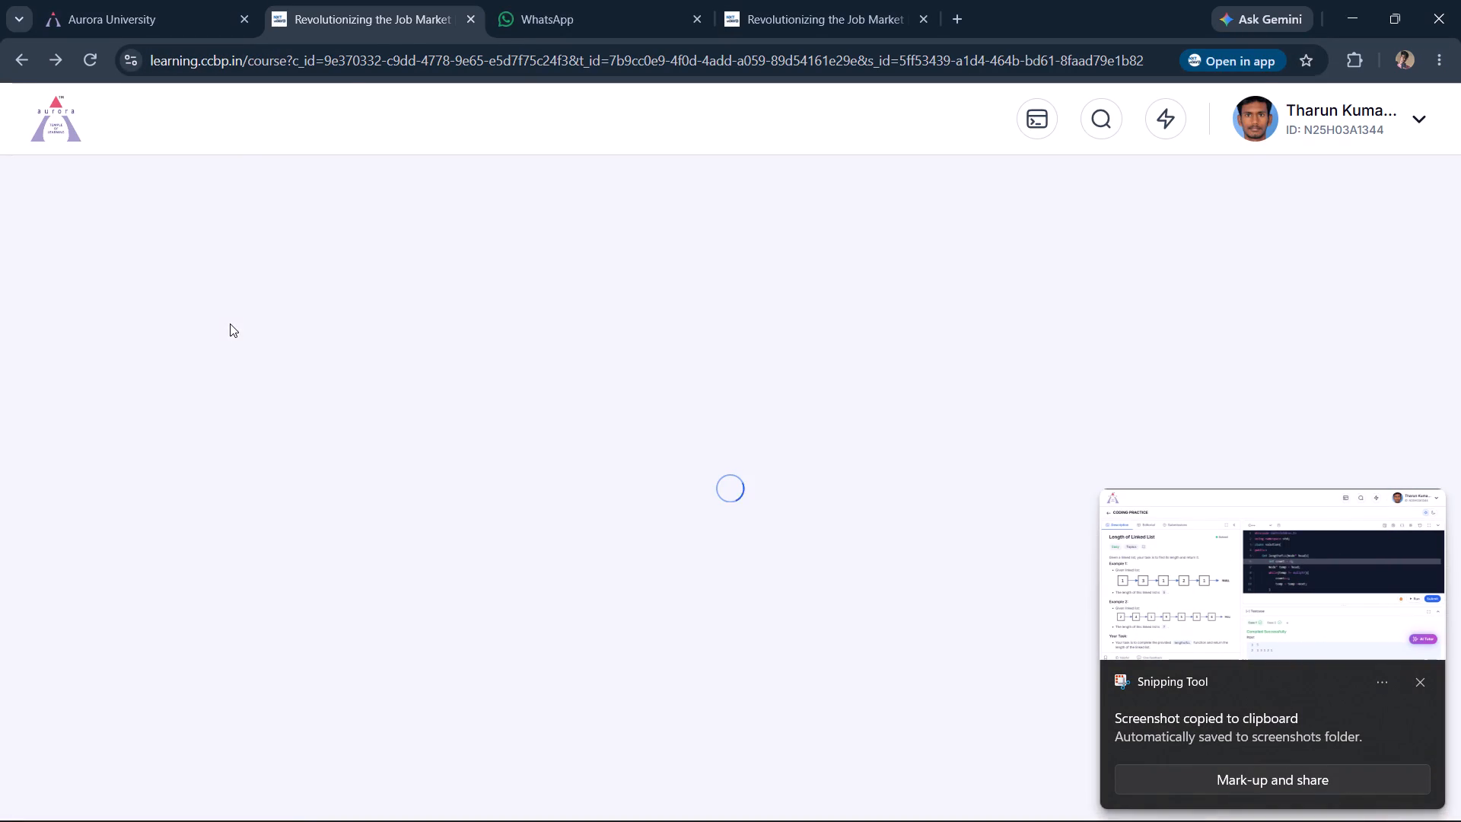
pyautogui.moveTo(509, 622); pyautogui.dragTo(251, 612)
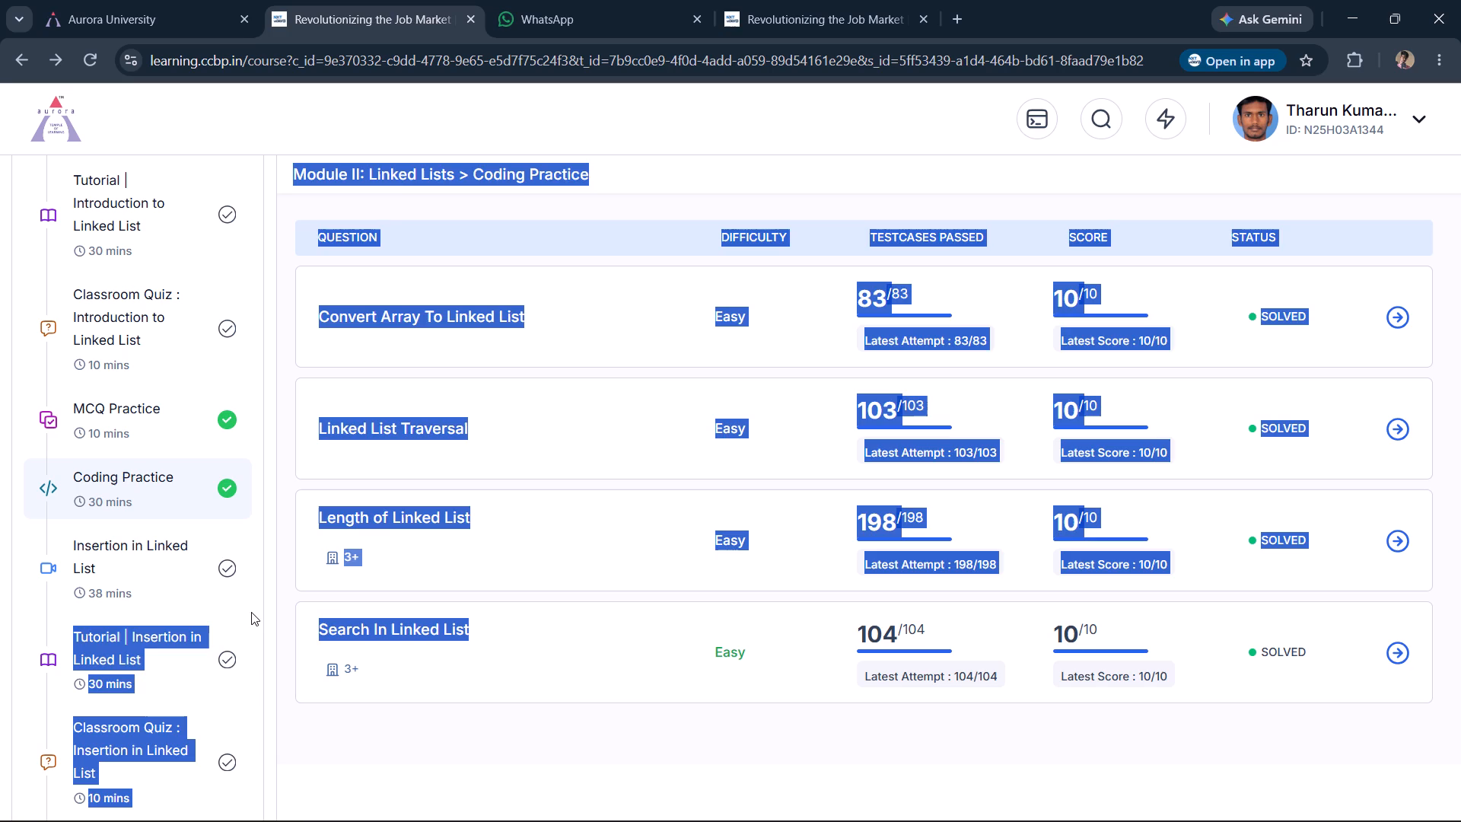
pyautogui.moveTo(251, 612); pyautogui.dragTo(313, 620)
pyautogui.hotkey('ctrl', 'c')
pyautogui.hotkey('ctrl', 'c')
pyautogui.hotkey('alt', 'Tab')
pyautogui.press('Return')
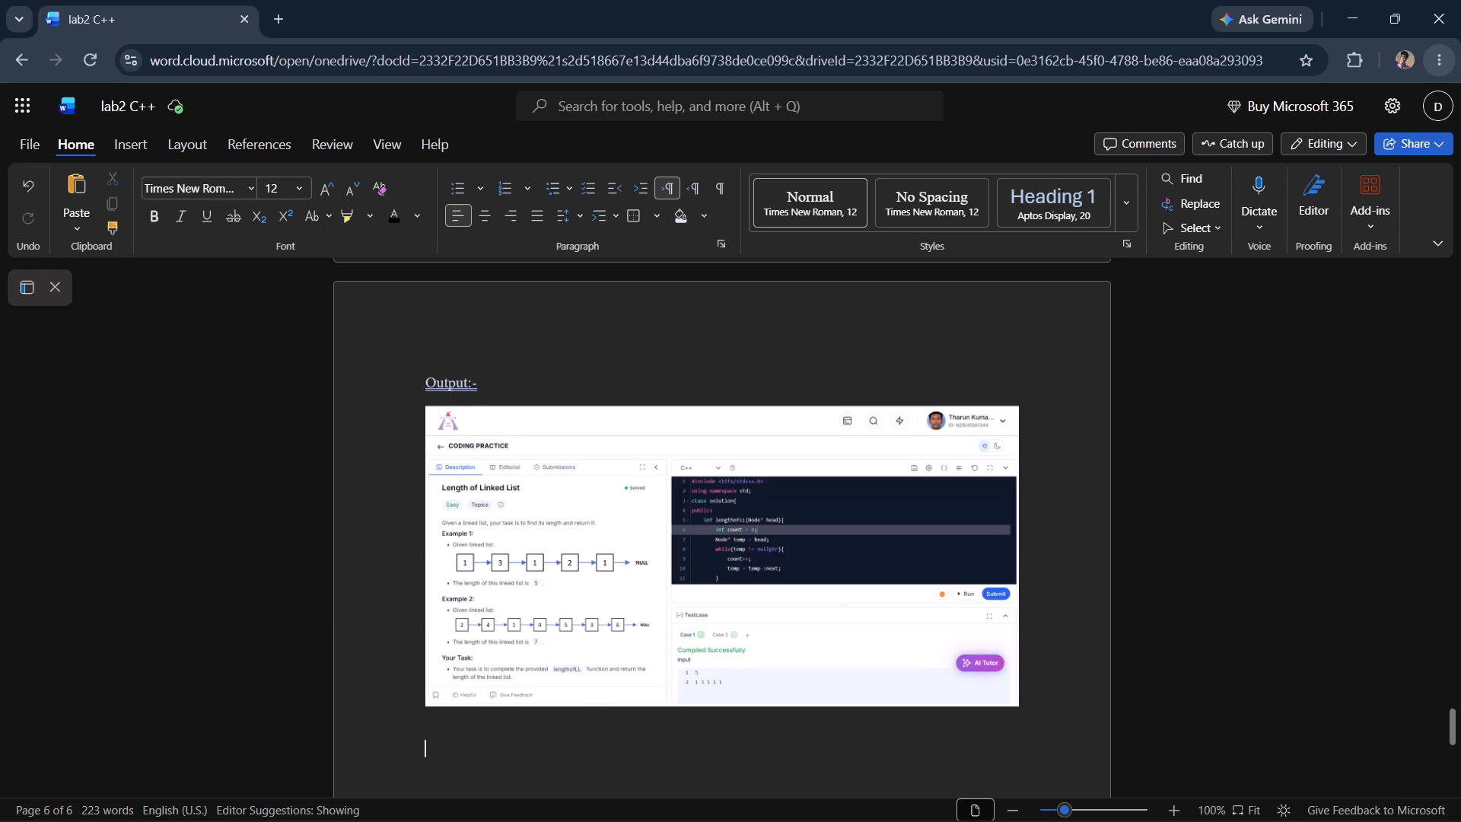
pyautogui.press('4')
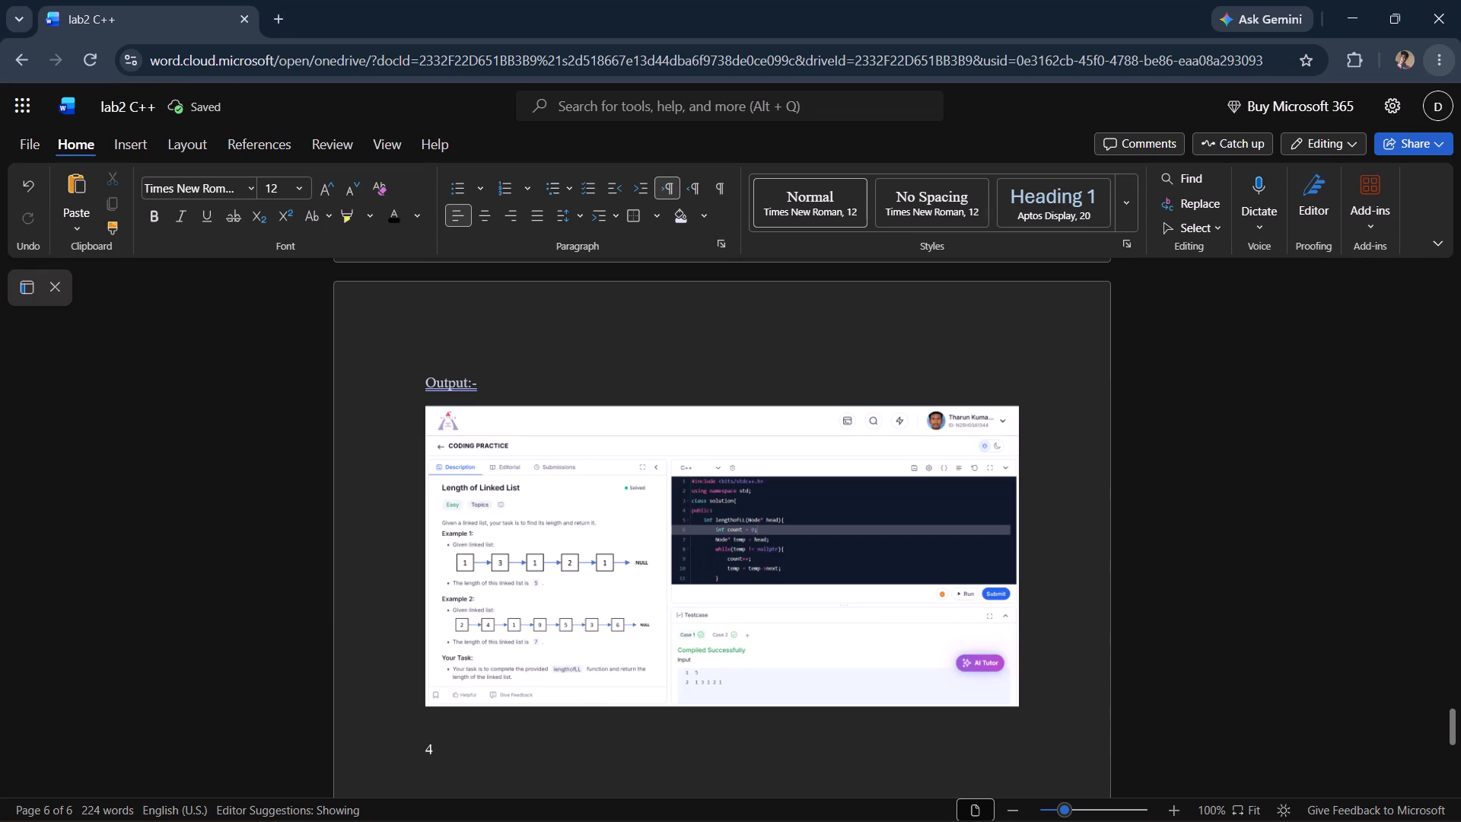
pyautogui.hotkey('shift', ')')
pyautogui.press('BackSpace')
pyautogui.press('space')
pyautogui.hotkey('ctrl', 'v')
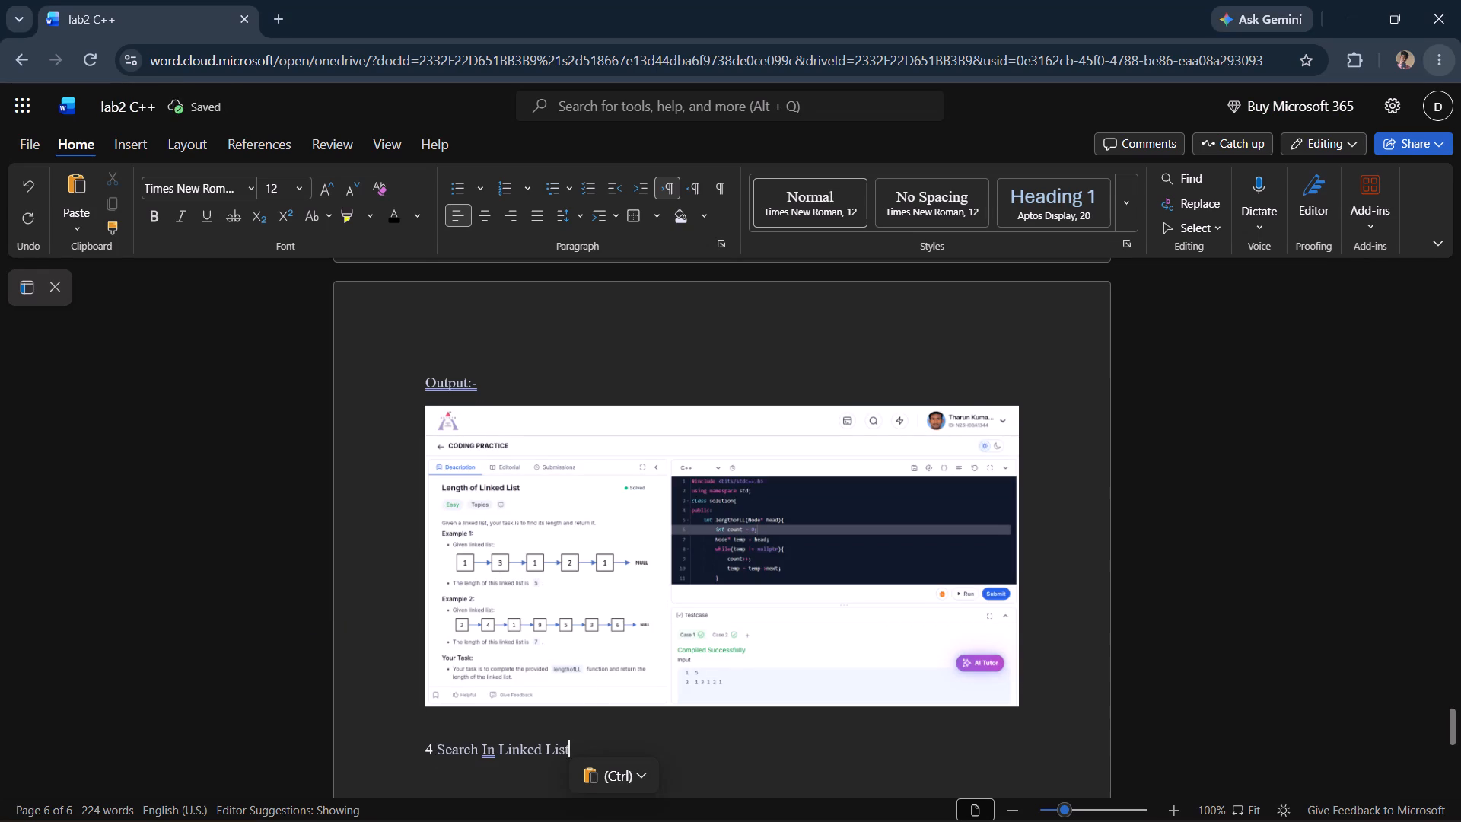
pyautogui.press('Return')
# Add a "Code:-" label under heading 4 and paste the full Search In Linked List solution code beneath it.
pyautogui.write('code:-')
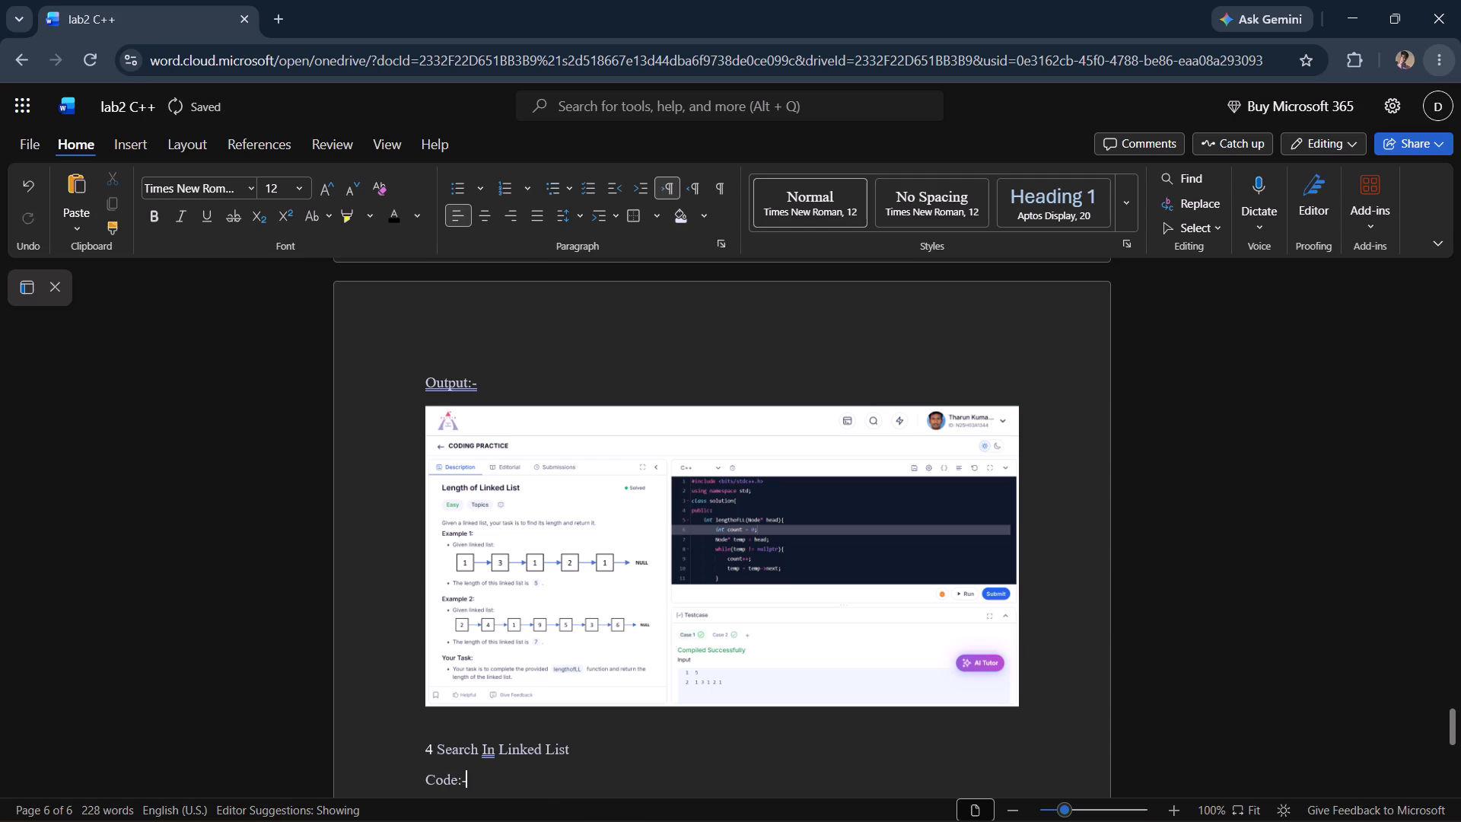
pyautogui.press('Return')
pyautogui.hotkey('alt', 'Tab')
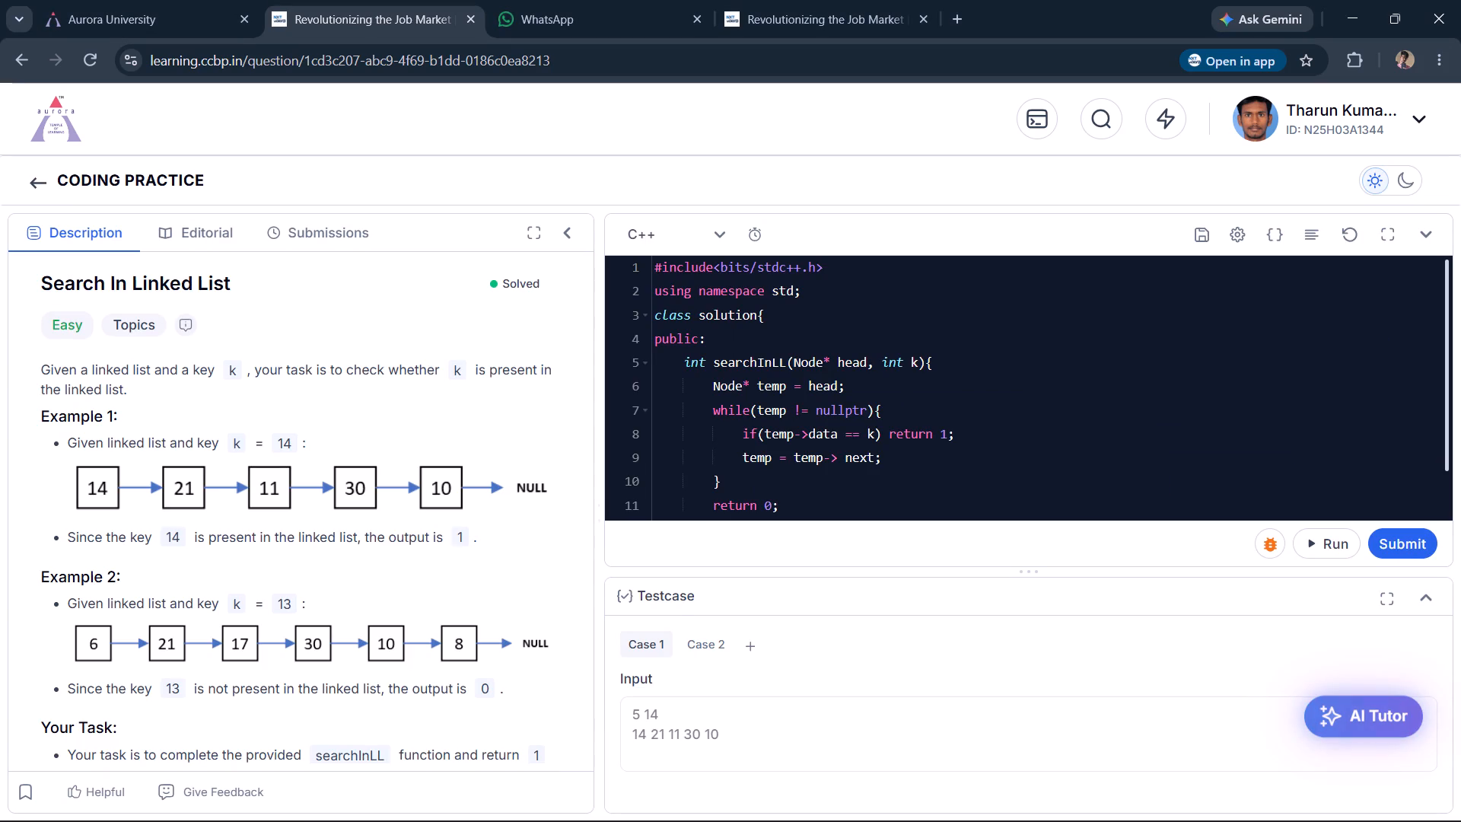
pyautogui.click(781, 387)
pyautogui.hotkey('ctrl', 'a')
pyautogui.hotkey('ctrl', 'c')
pyautogui.hotkey('ctrl', 'c')
pyautogui.click(781, 390)
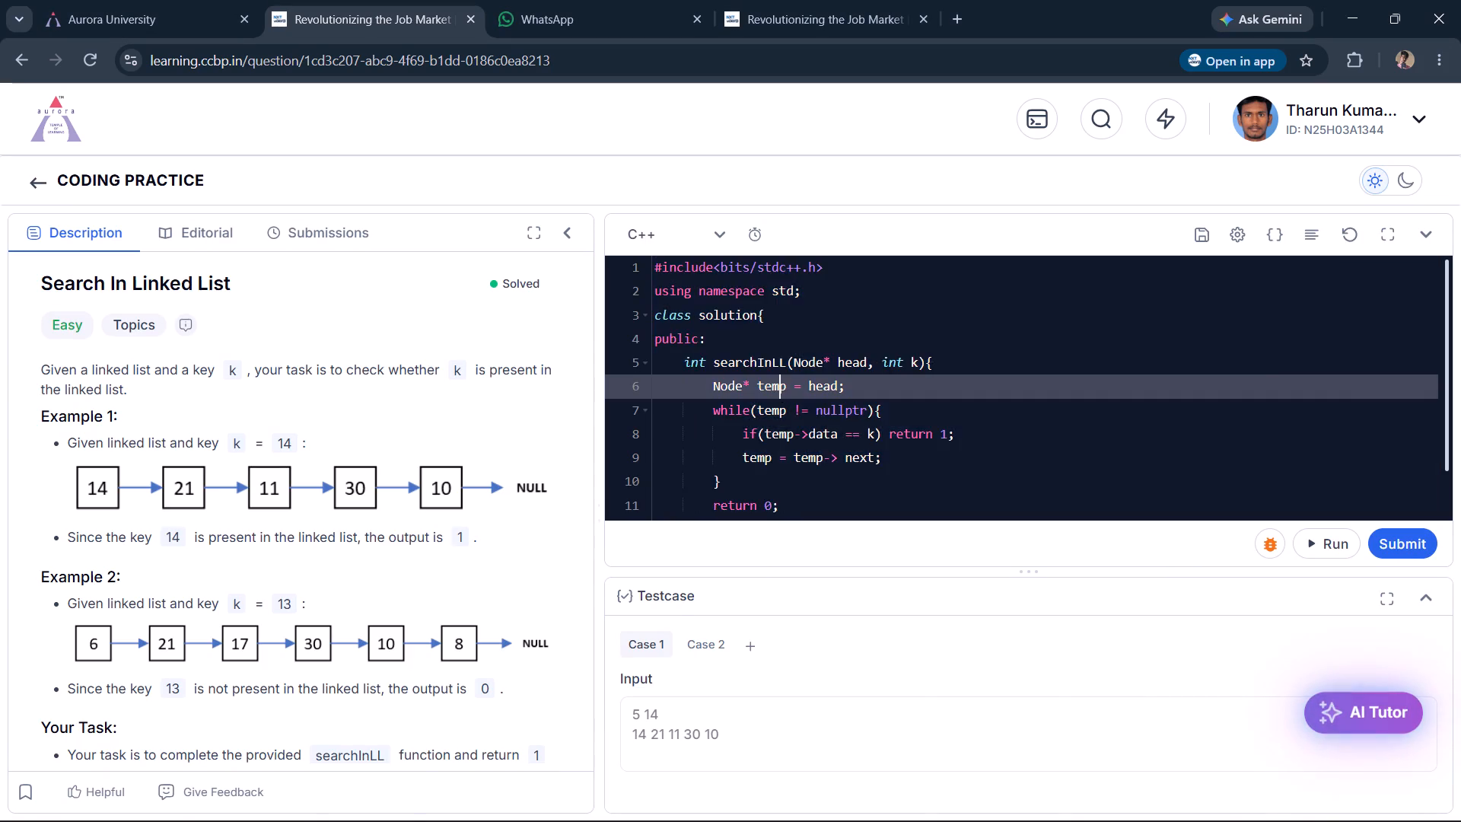
pyautogui.hotkey('alt', 'Tab')
pyautogui.hotkey('ctrl', 'v')
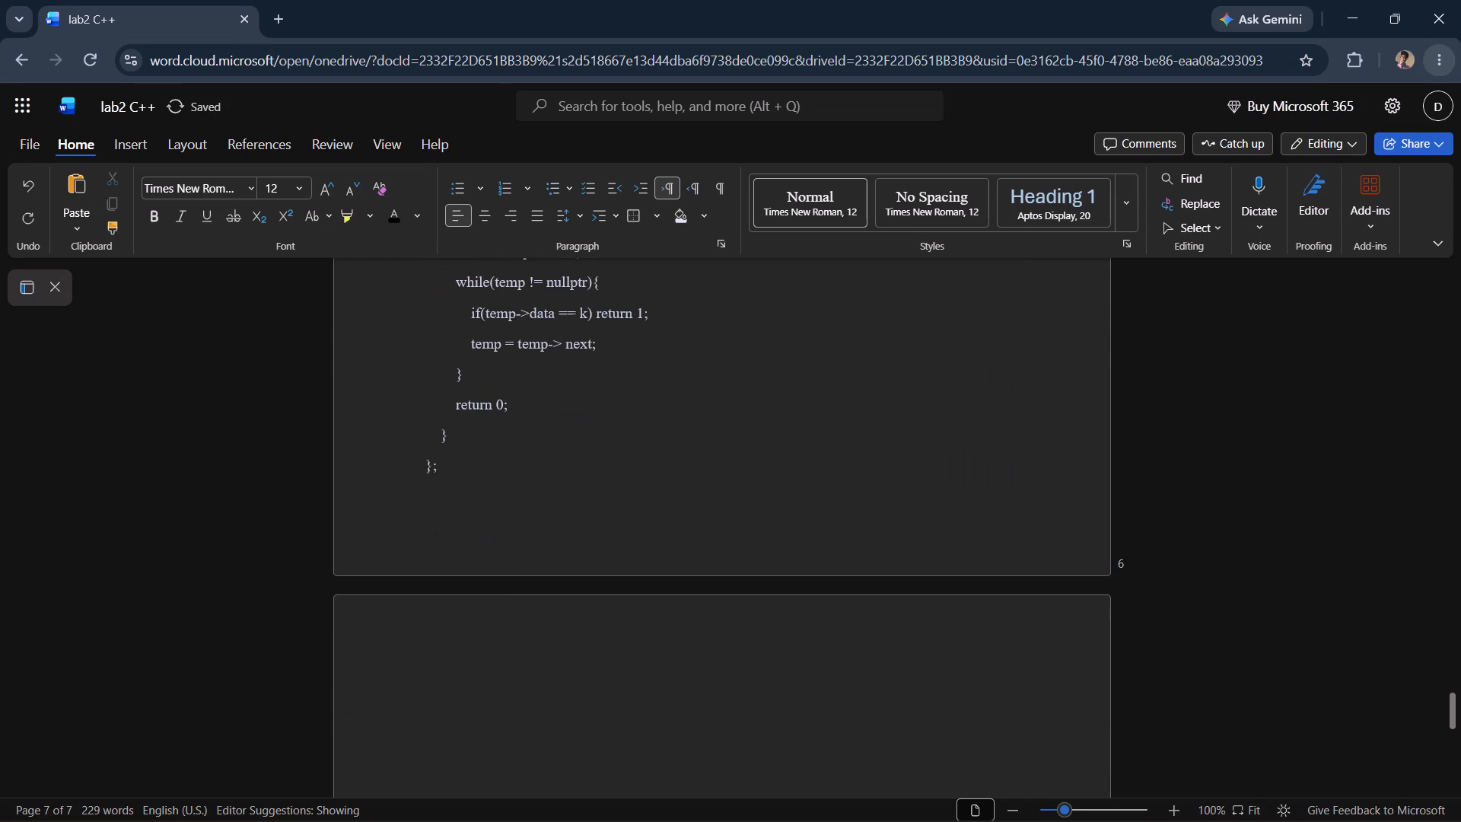
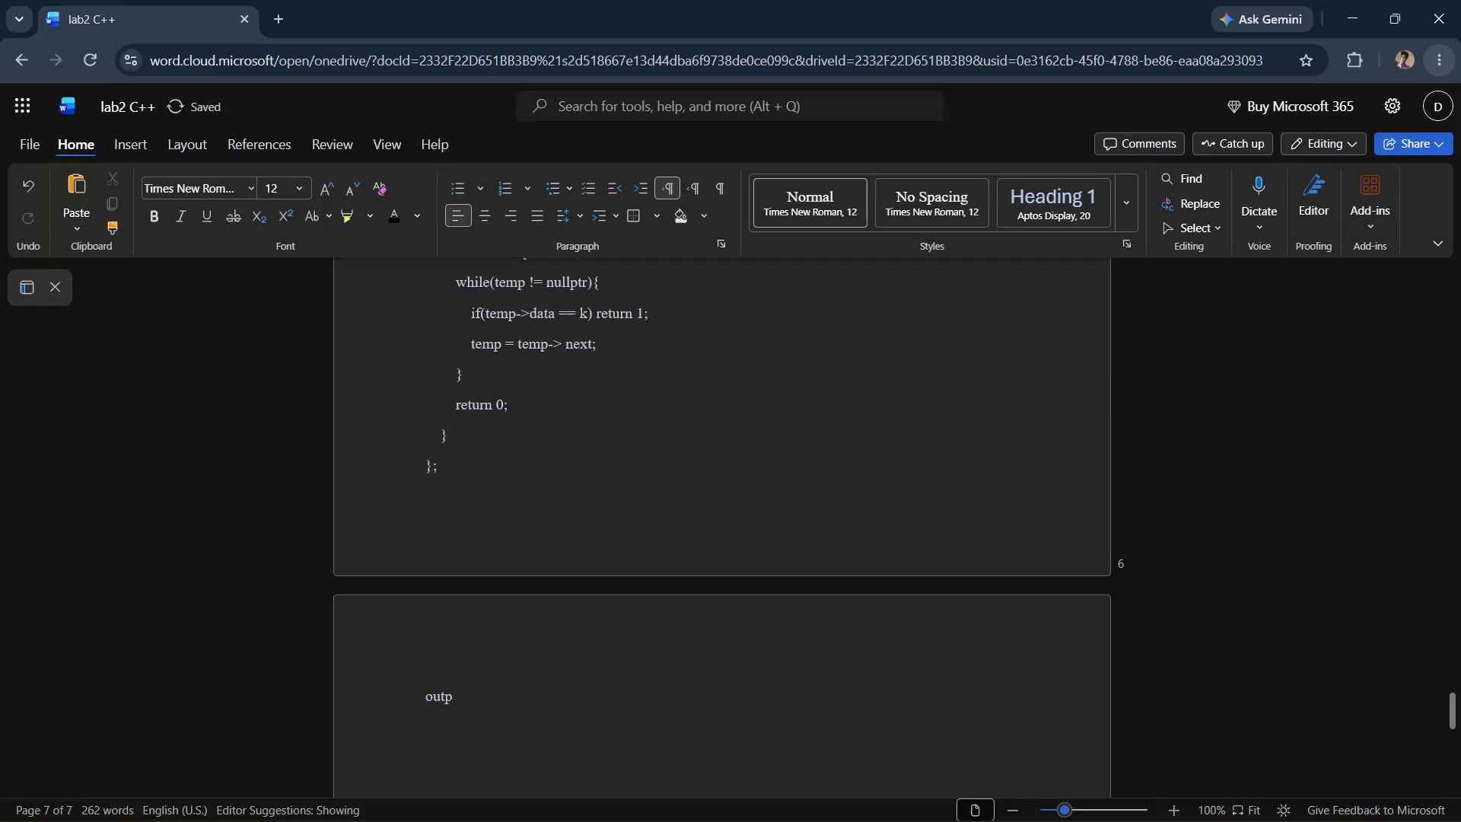
# Finish the "Output:-" label below the pasted Search In Linked List code and start a new line beneath it.
pyautogui.press('Return')
# Run the Search In Linked List solution and paste a screenshot of its page with the run results under "Output:-" in the lab document.
pyautogui.hotkey('alt', 'Tab')
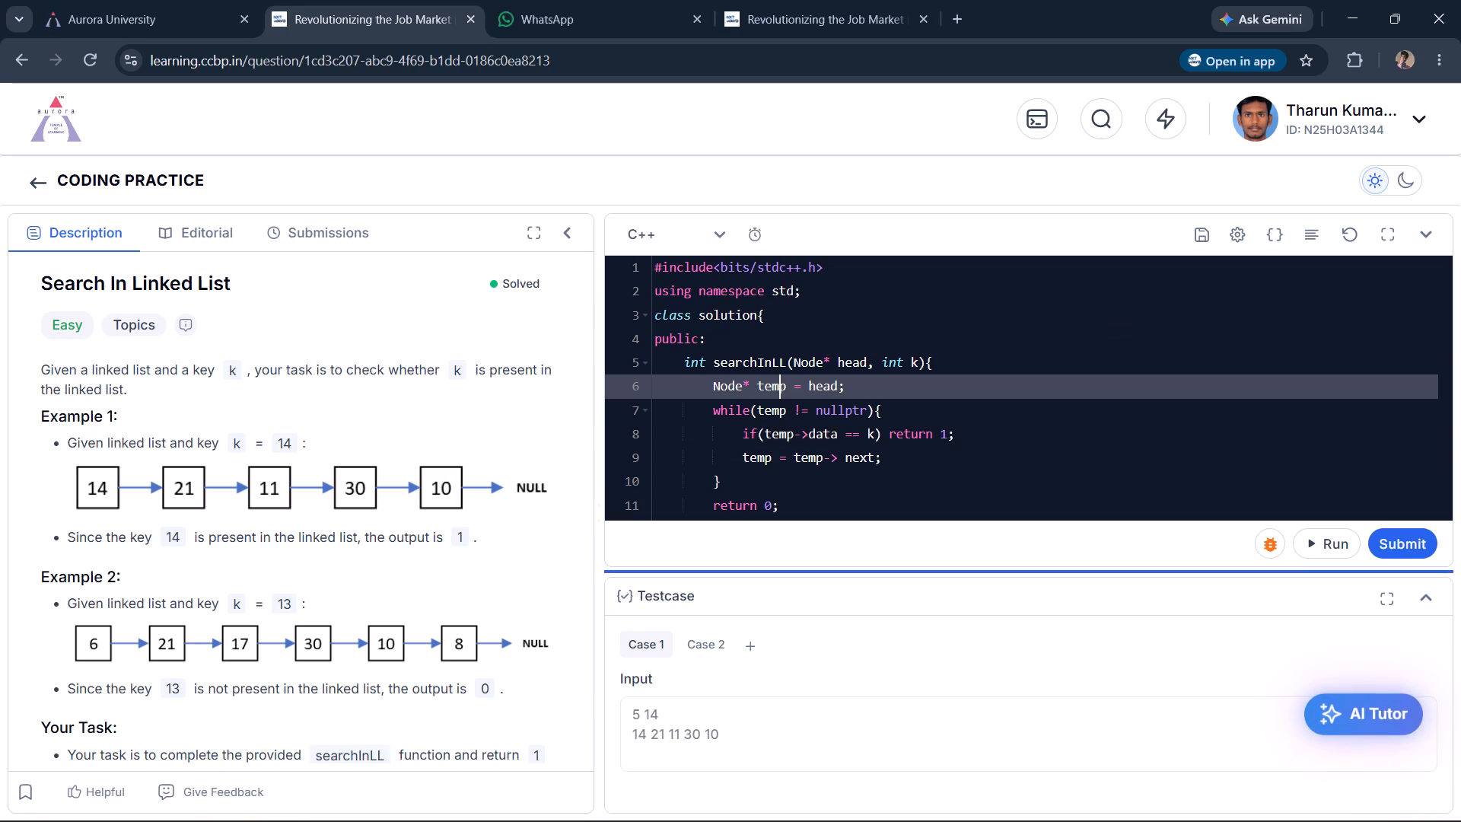
pyautogui.click(1333, 542)
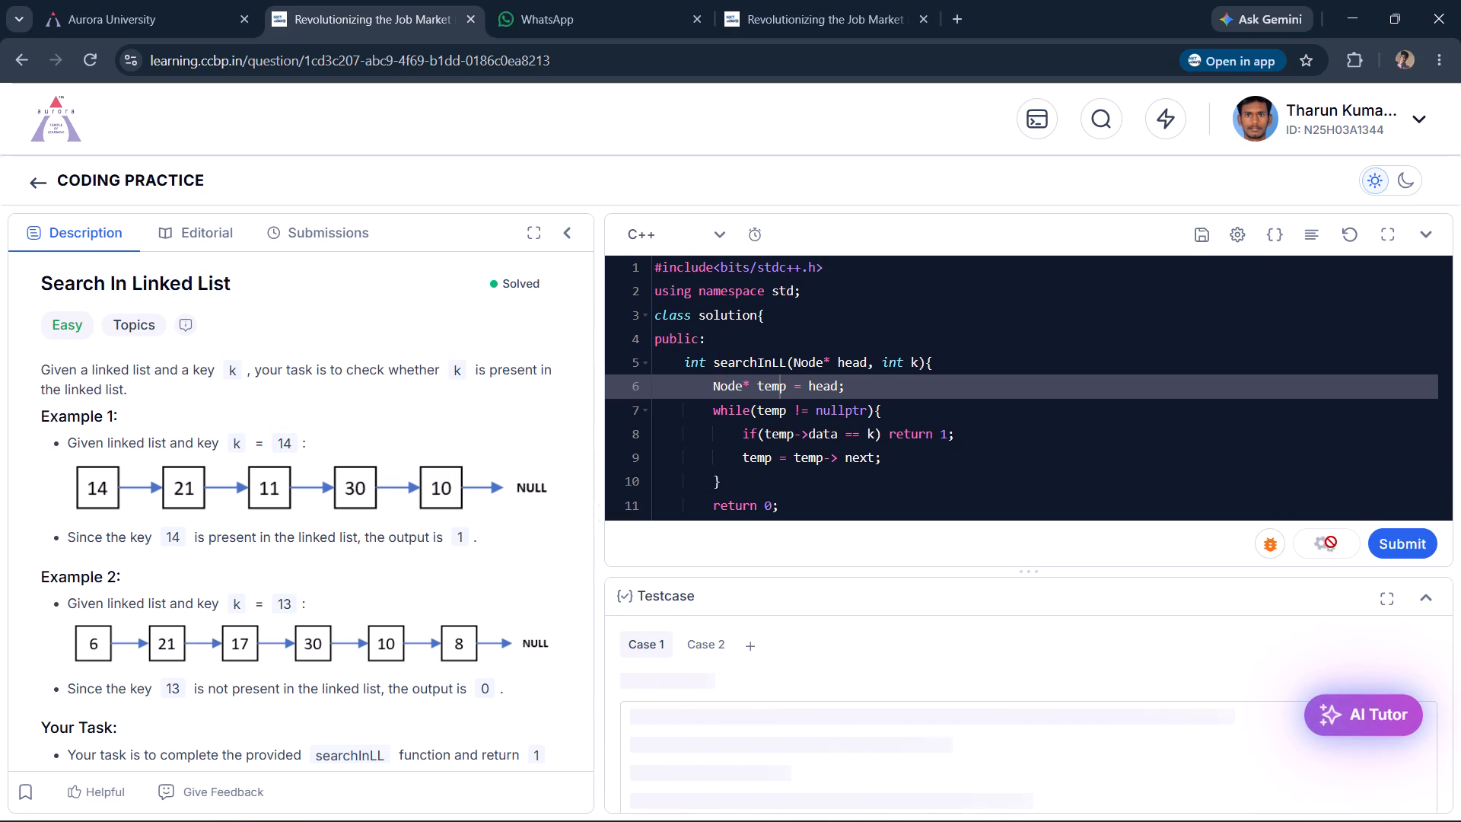
pyautogui.press('Print')
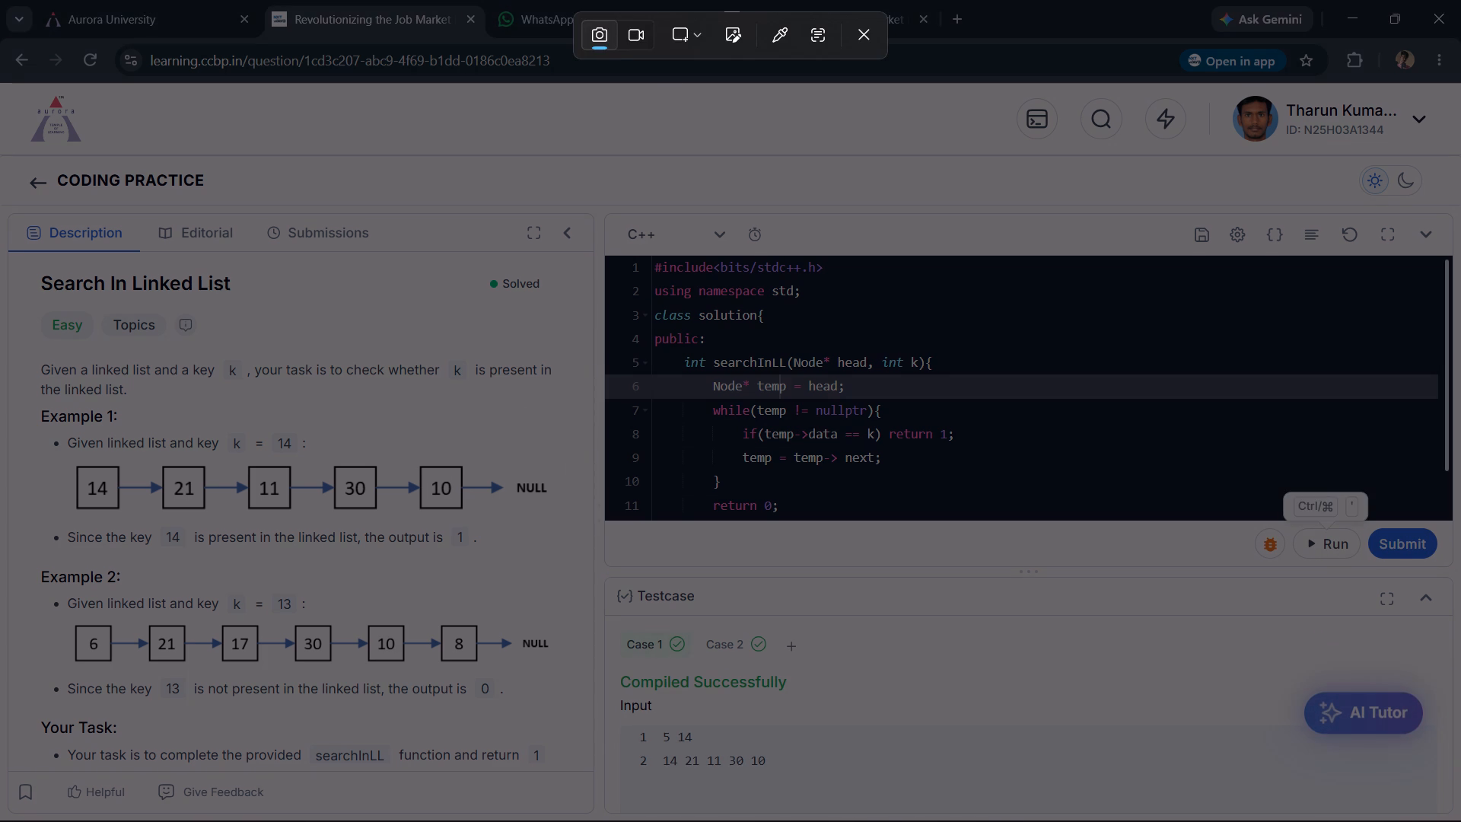
pyautogui.moveTo(0, 78); pyautogui.dragTo(1460, 821)
pyautogui.hotkey('alt', 'Tab')
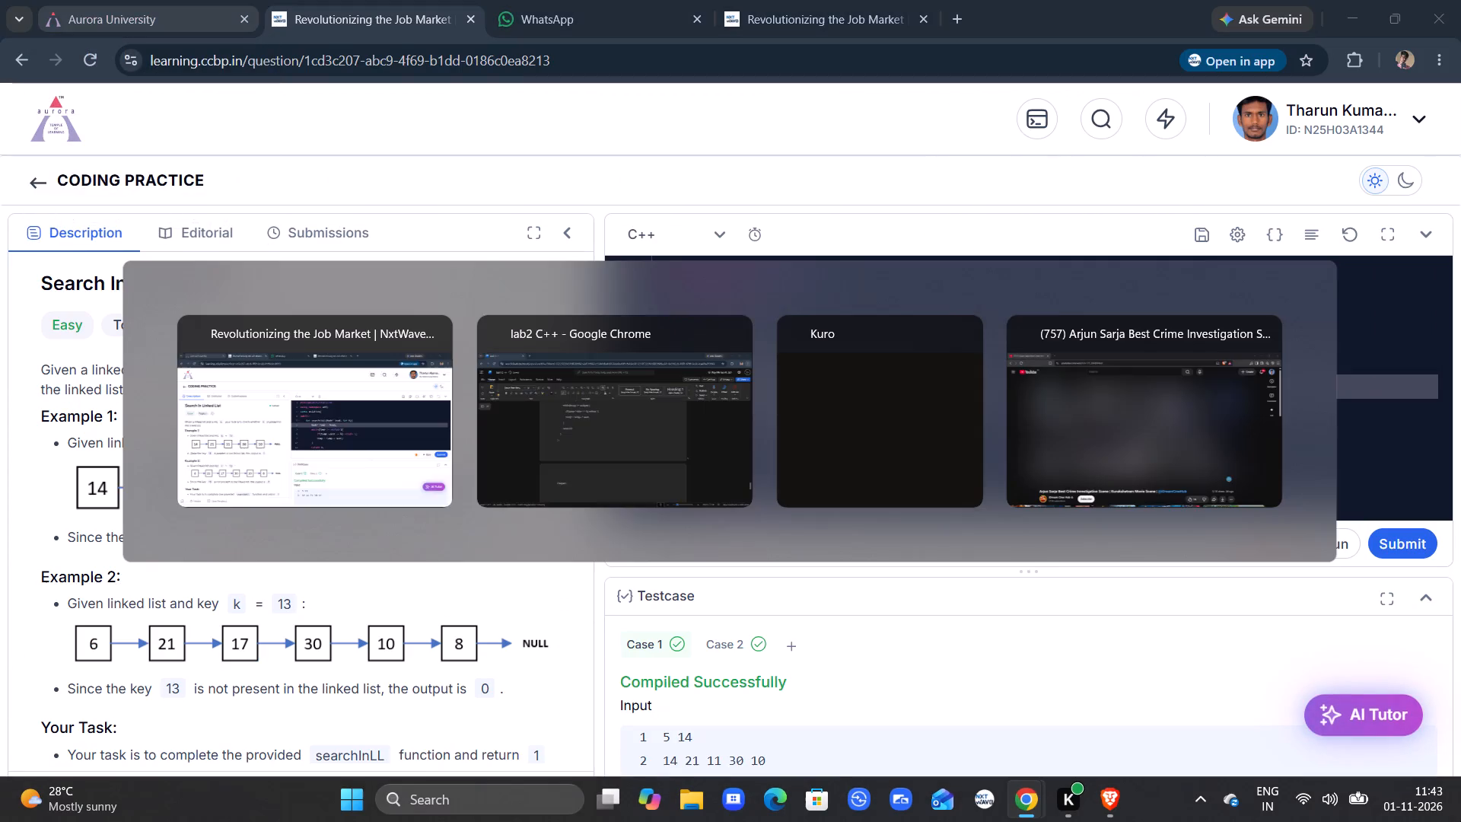
pyautogui.hotkey('ctrl', 'v')
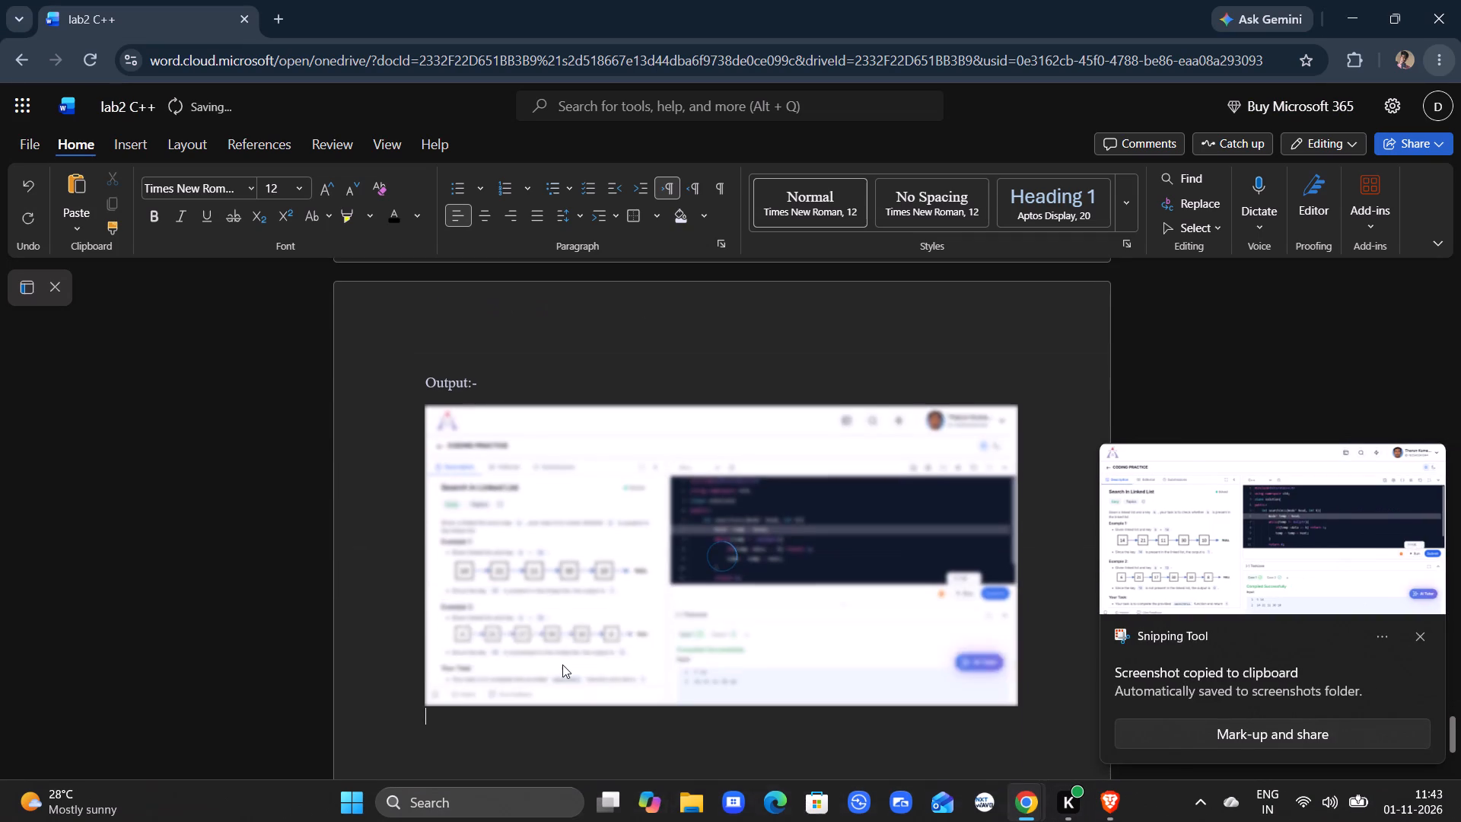
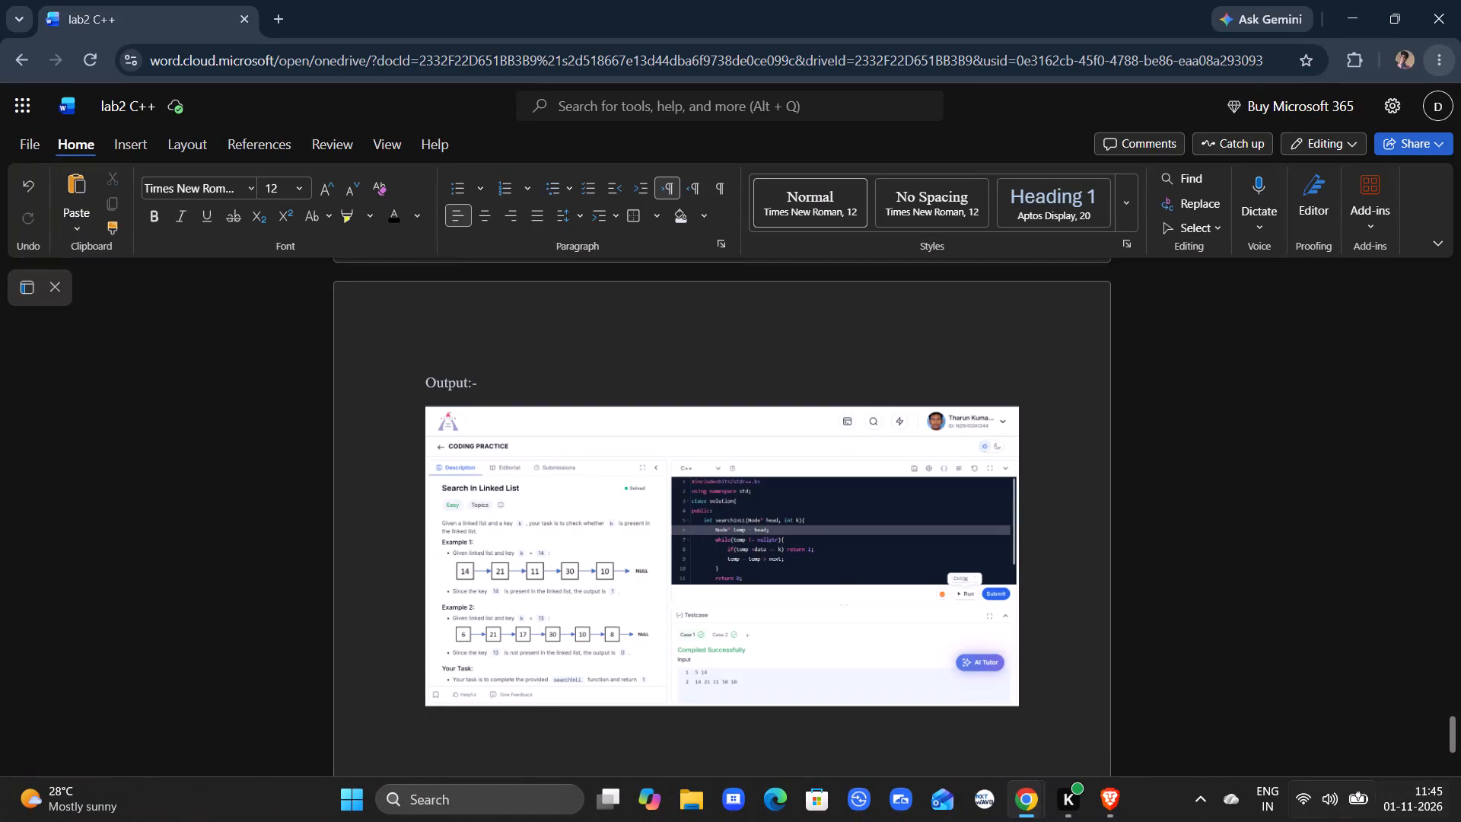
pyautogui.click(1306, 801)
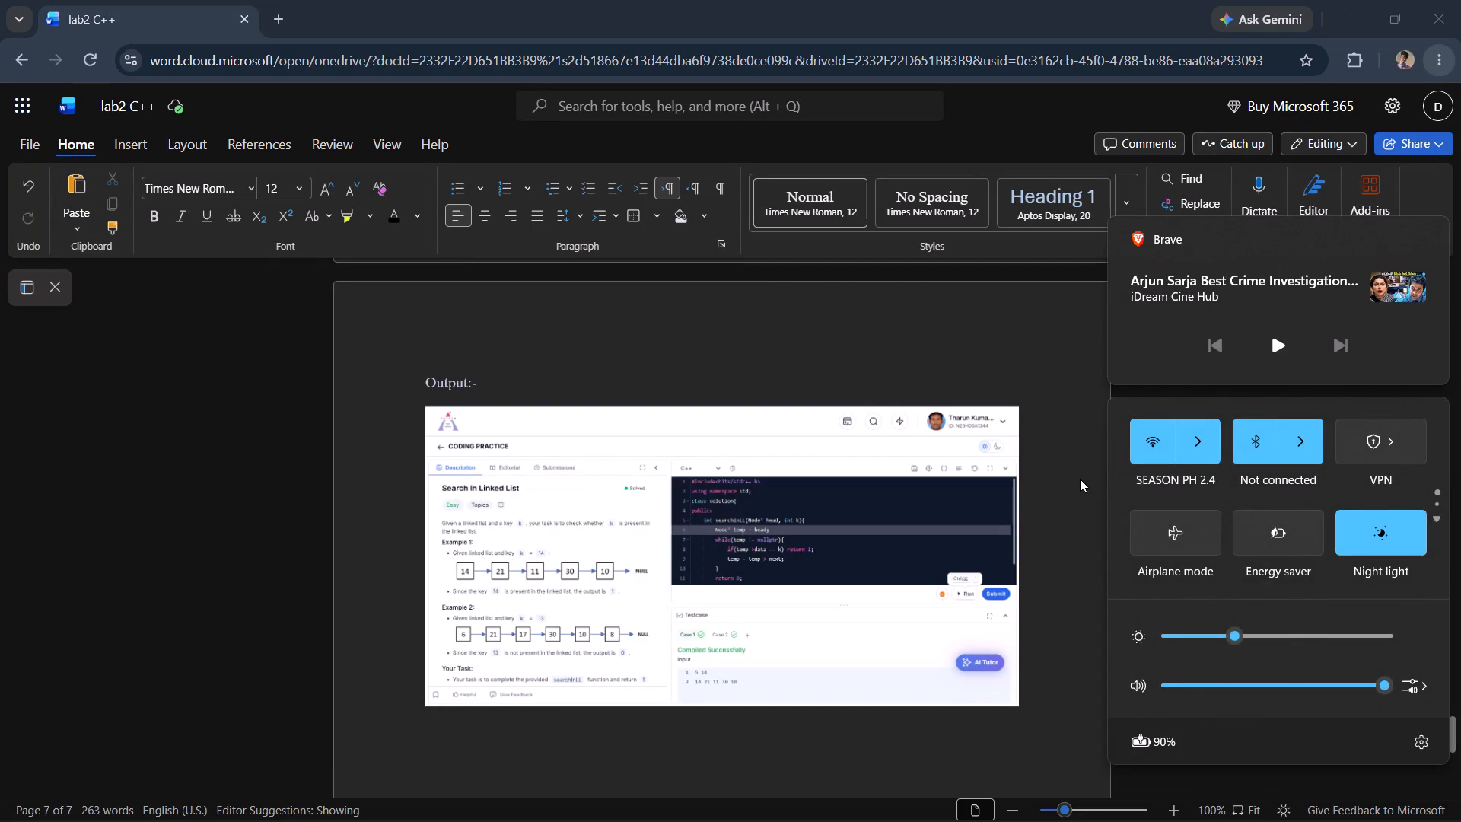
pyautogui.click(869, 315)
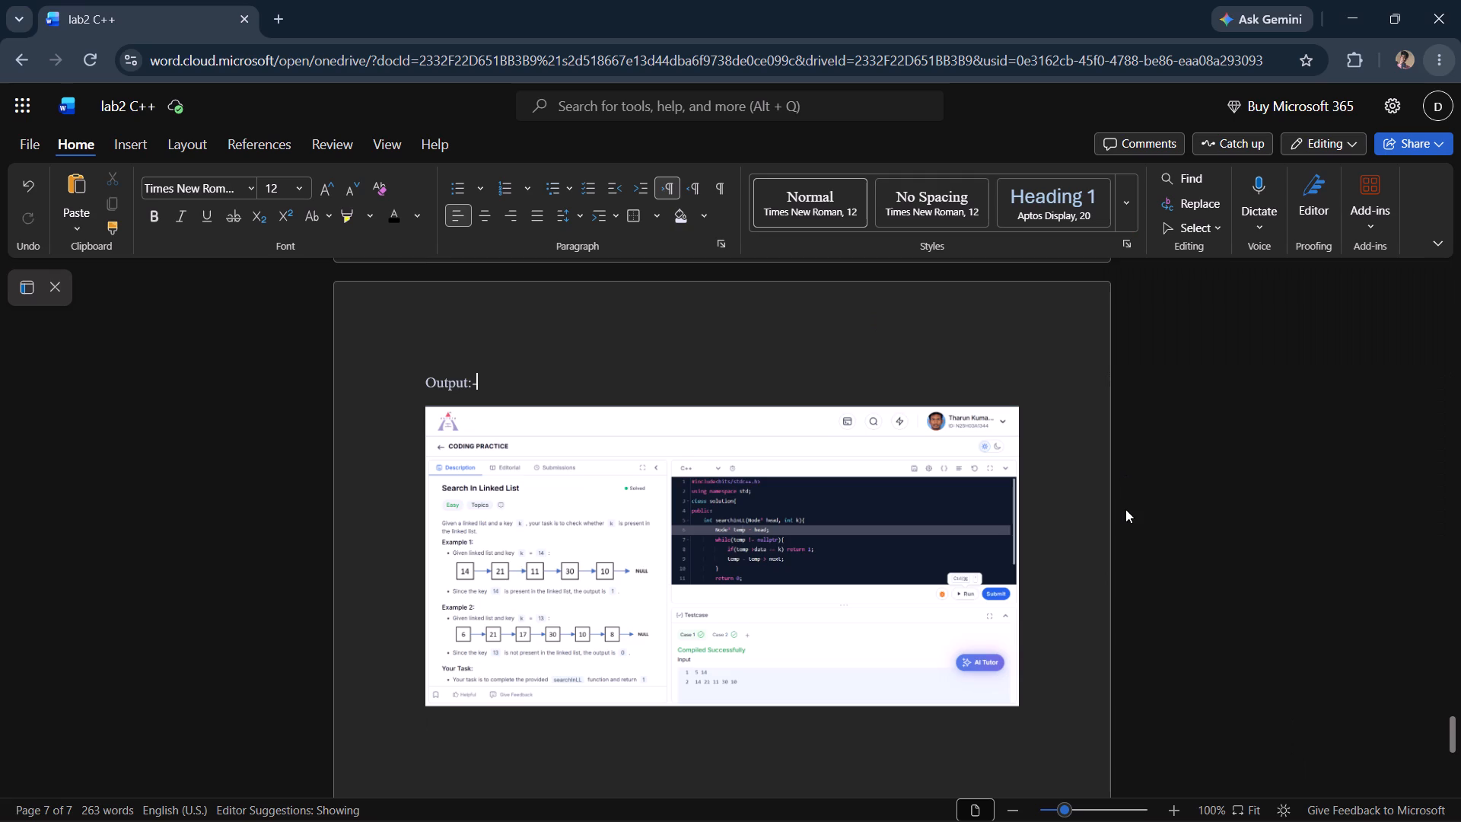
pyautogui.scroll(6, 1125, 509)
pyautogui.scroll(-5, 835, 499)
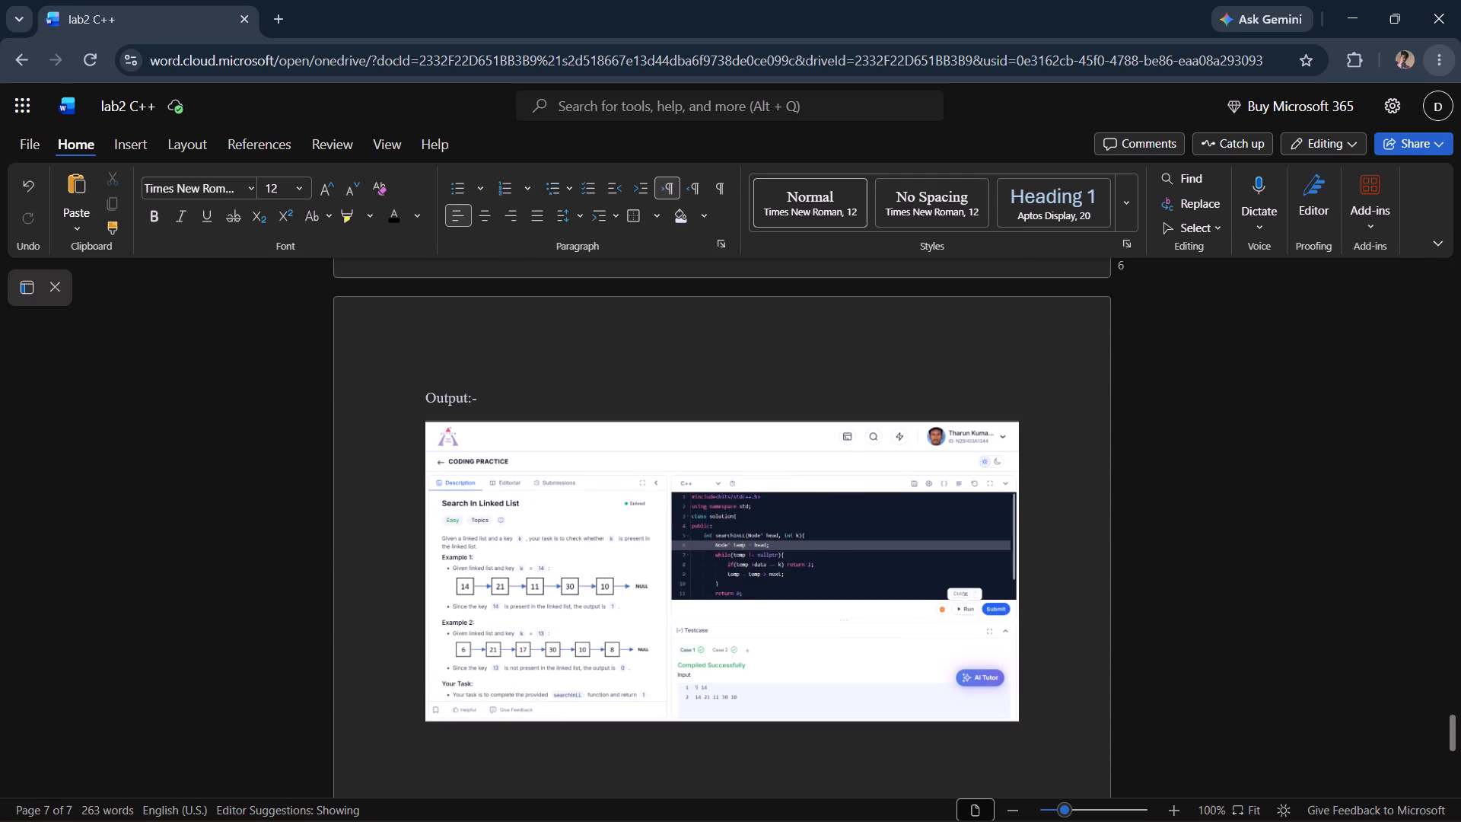
# Switch from the lab document to the course site's Coding Practice question list for Module II: Linked Lists.
pyautogui.hotkey('alt', 'Tab')
pyautogui.moveTo(272, 218); pyautogui.dragTo(293, 228)
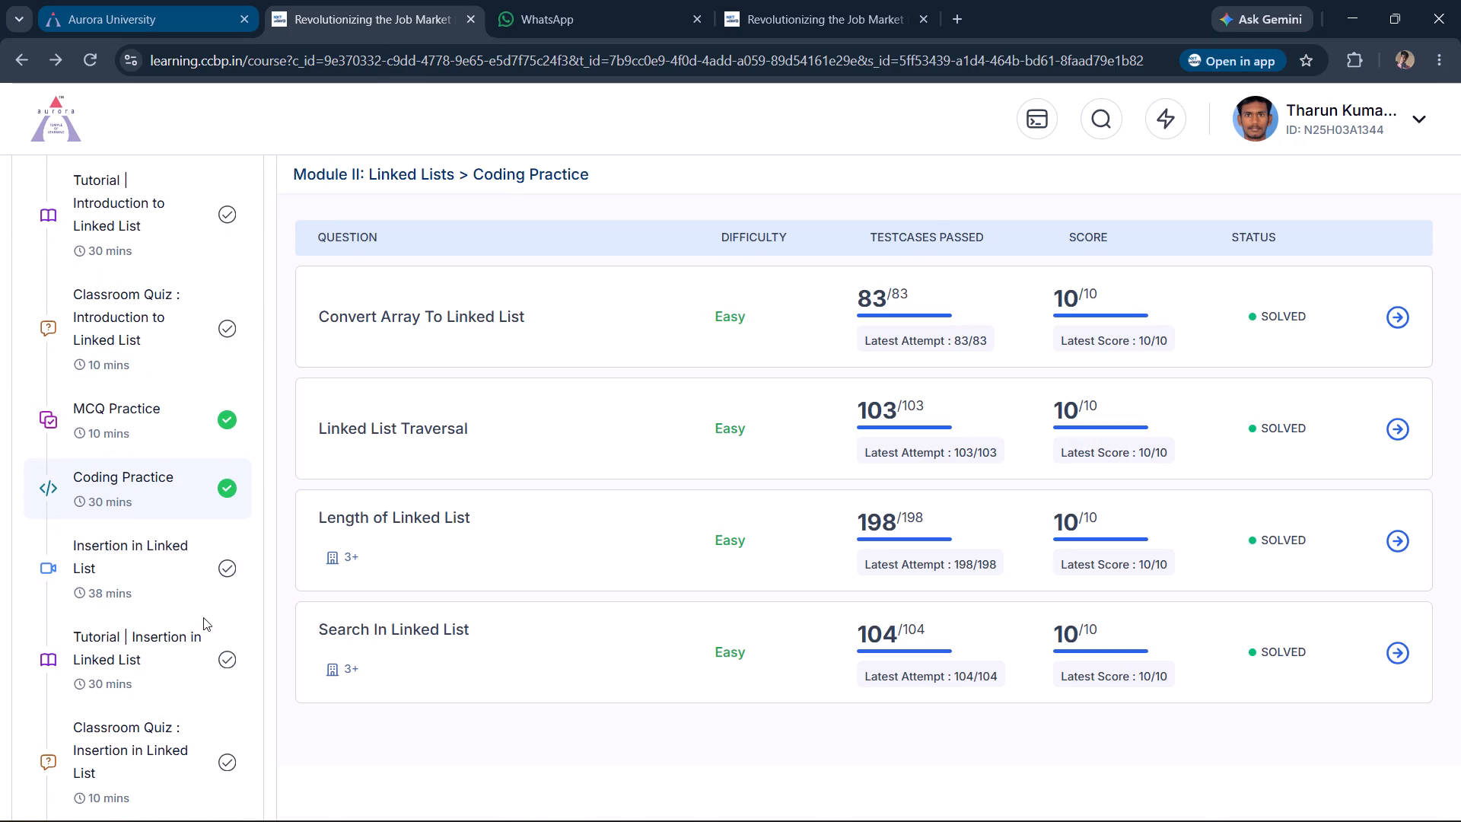
# Copy the Insertion At Head - Linked List title from the insertion Coding Practice and add it, numbered 5, below the last screenshot in lab2 C++.
pyautogui.scroll(-4, 202, 620)
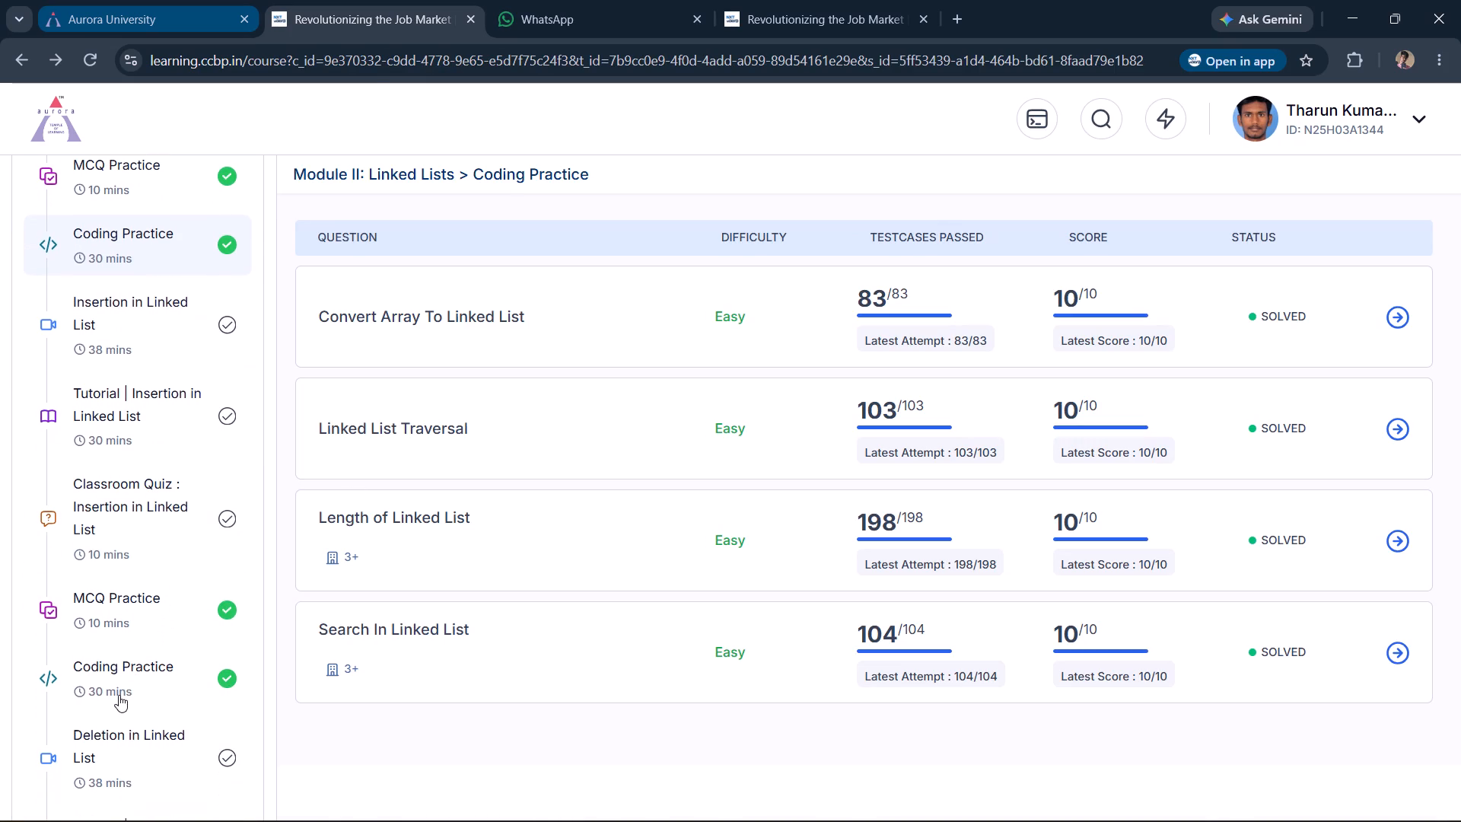
pyautogui.click(118, 679)
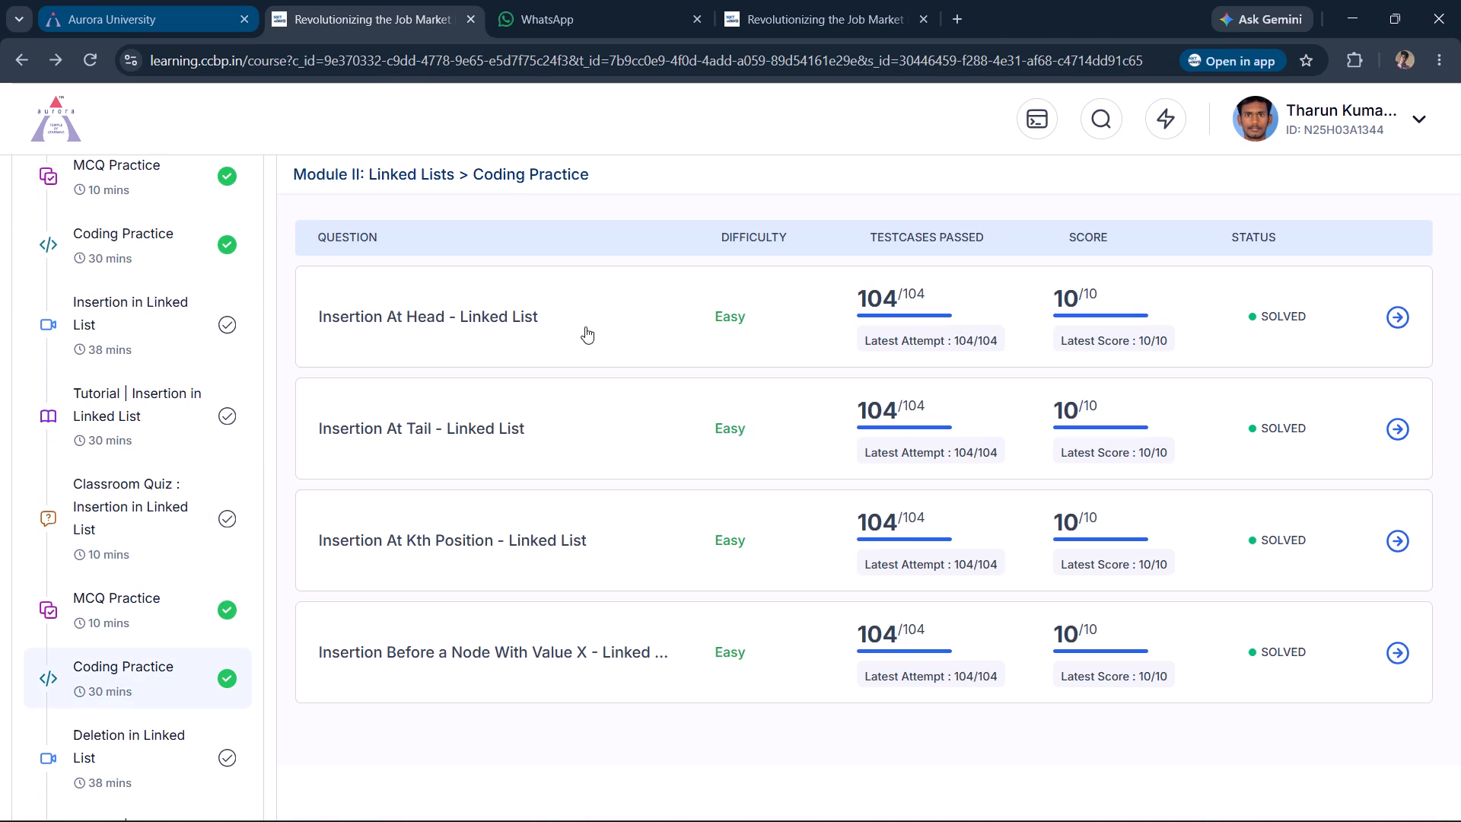
pyautogui.moveTo(585, 327); pyautogui.dragTo(310, 307)
pyautogui.hotkey('ctrl', 'c')
pyautogui.hotkey('ctrl', 'c')
pyautogui.hotkey('alt', 'Tab')
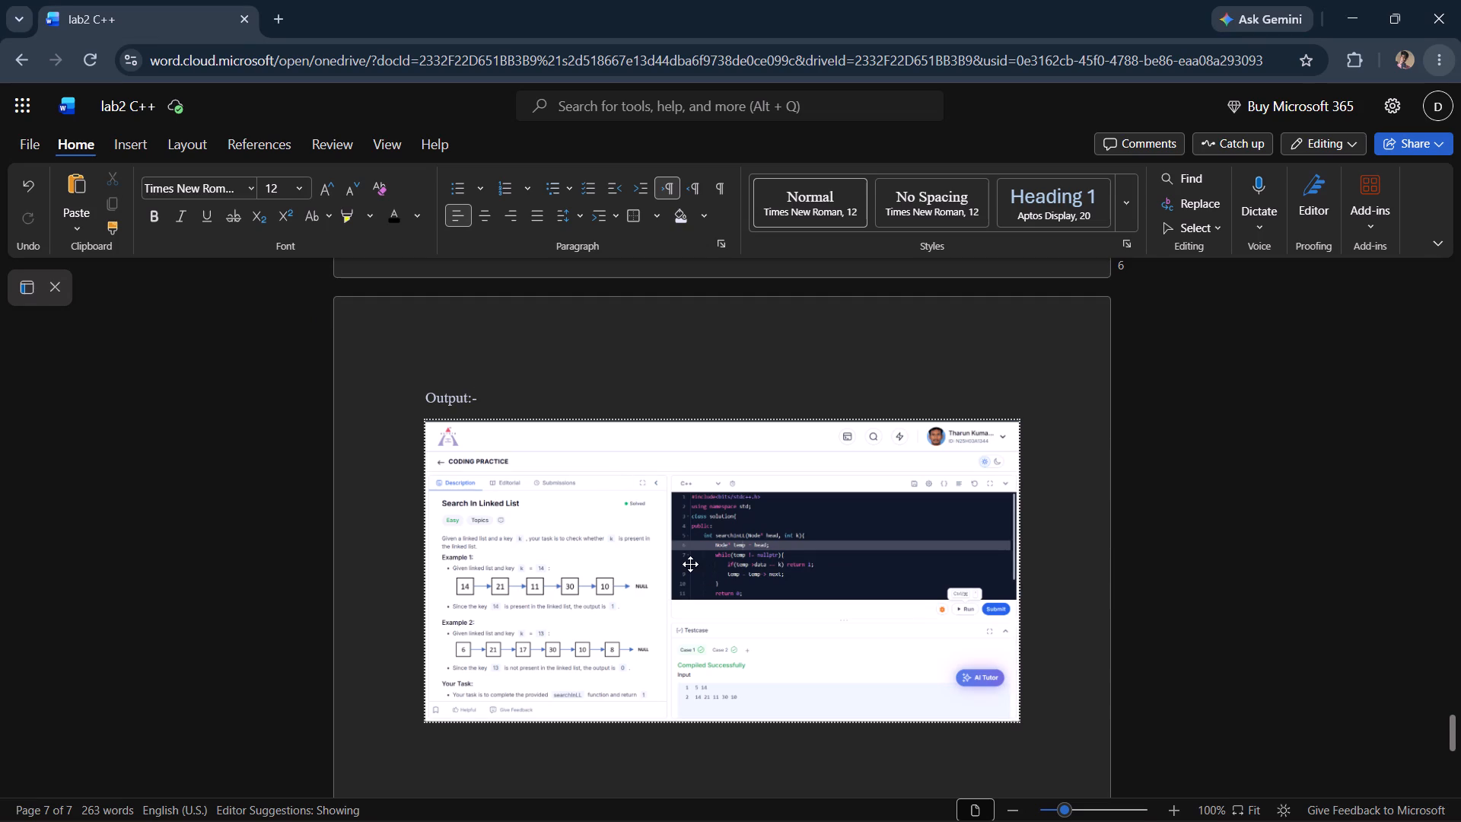
pyautogui.scroll(-2, 690, 564)
pyautogui.click(690, 564)
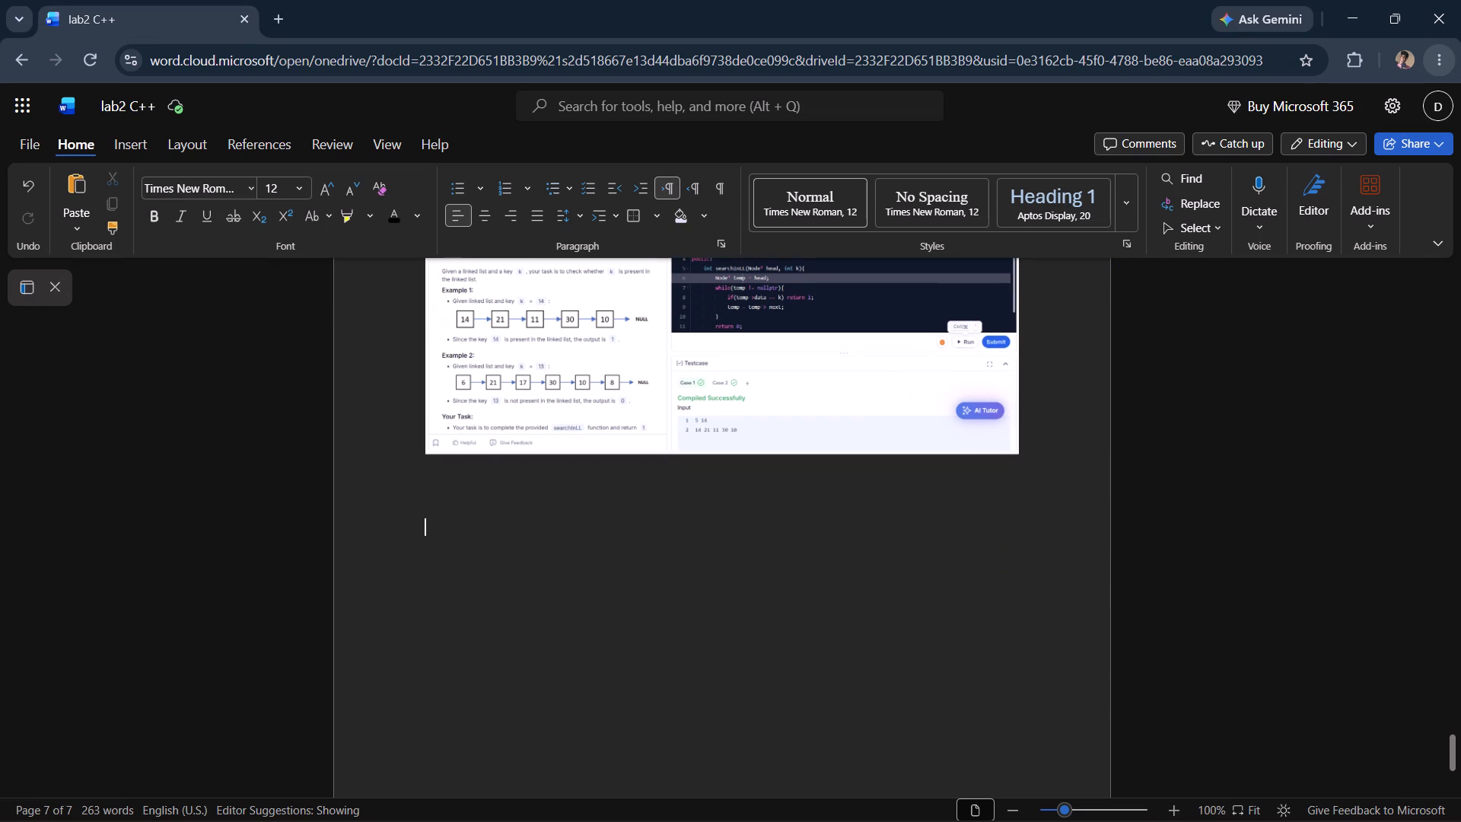
pyautogui.press('BackSpace')
pyautogui.press('4')
pyautogui.press('BackSpace')
pyautogui.press('5')
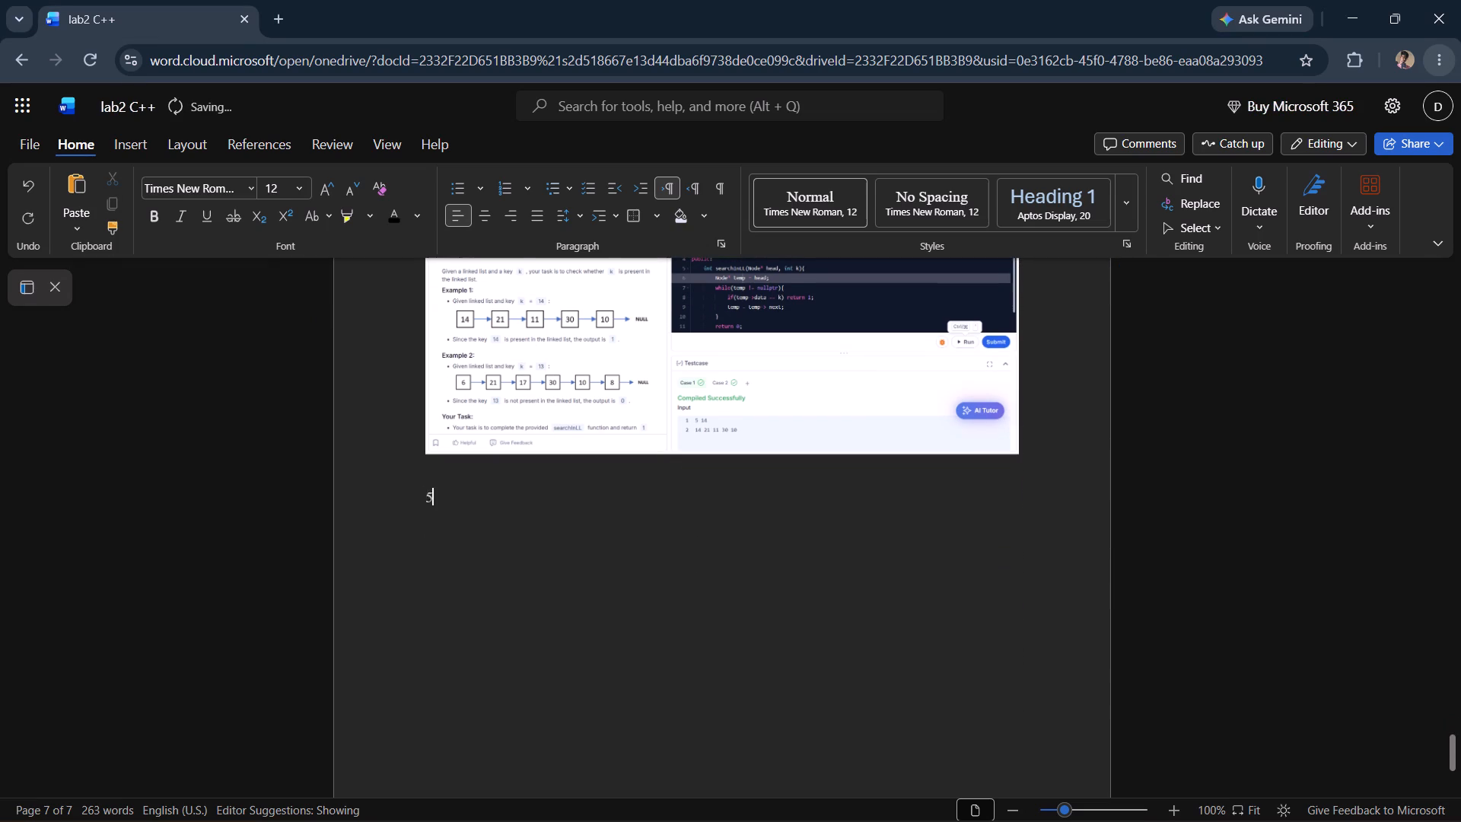
pyautogui.press('space')
pyautogui.hotkey('ctrl', 'v')
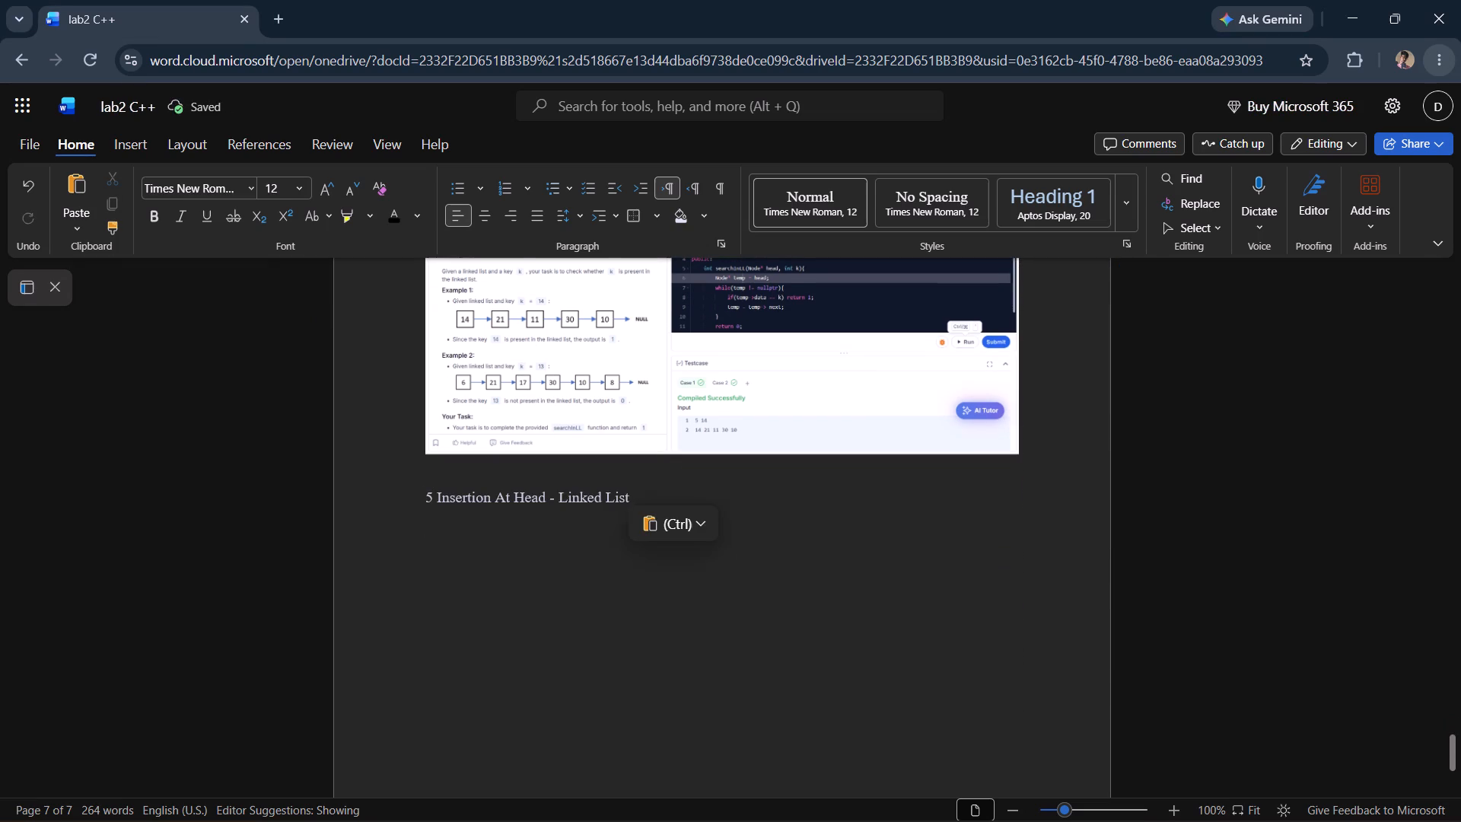
# Add a "Code:-" label beneath the Insertion At Head title and start a new line below it.
pyautogui.press('Return')
pyautogui.write('code')
pyautogui.write(':-')
pyautogui.press('Return')
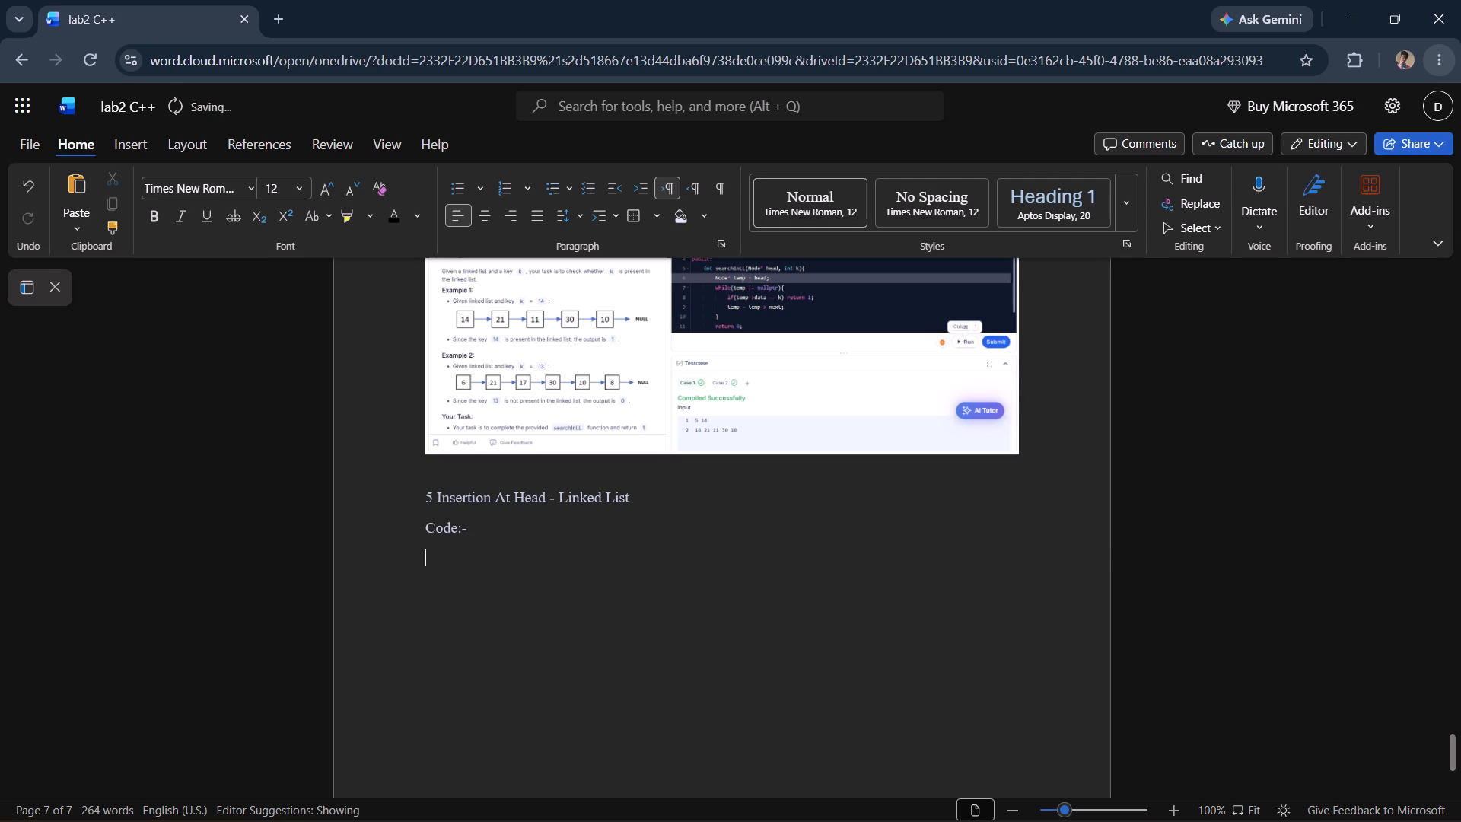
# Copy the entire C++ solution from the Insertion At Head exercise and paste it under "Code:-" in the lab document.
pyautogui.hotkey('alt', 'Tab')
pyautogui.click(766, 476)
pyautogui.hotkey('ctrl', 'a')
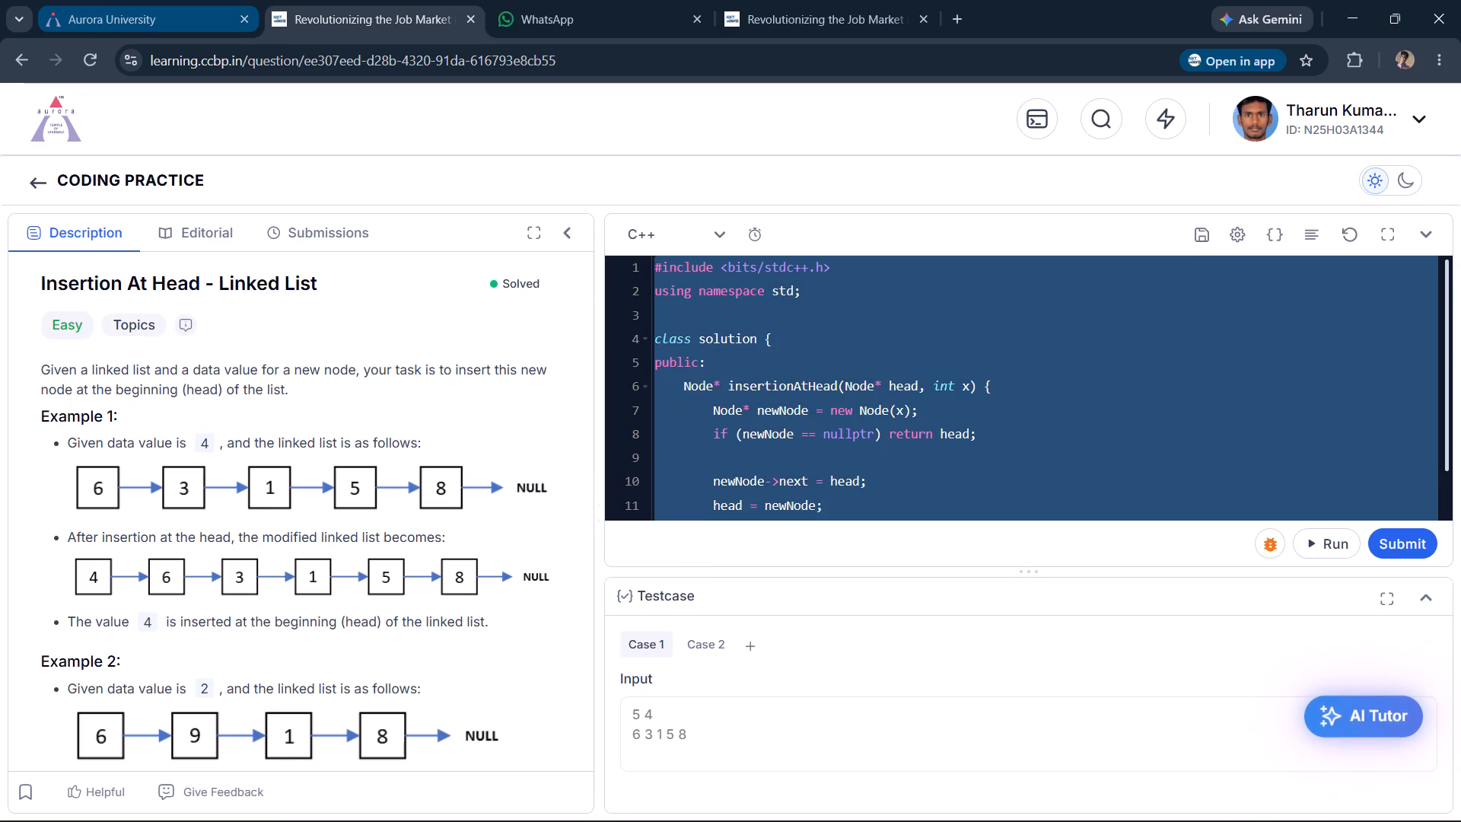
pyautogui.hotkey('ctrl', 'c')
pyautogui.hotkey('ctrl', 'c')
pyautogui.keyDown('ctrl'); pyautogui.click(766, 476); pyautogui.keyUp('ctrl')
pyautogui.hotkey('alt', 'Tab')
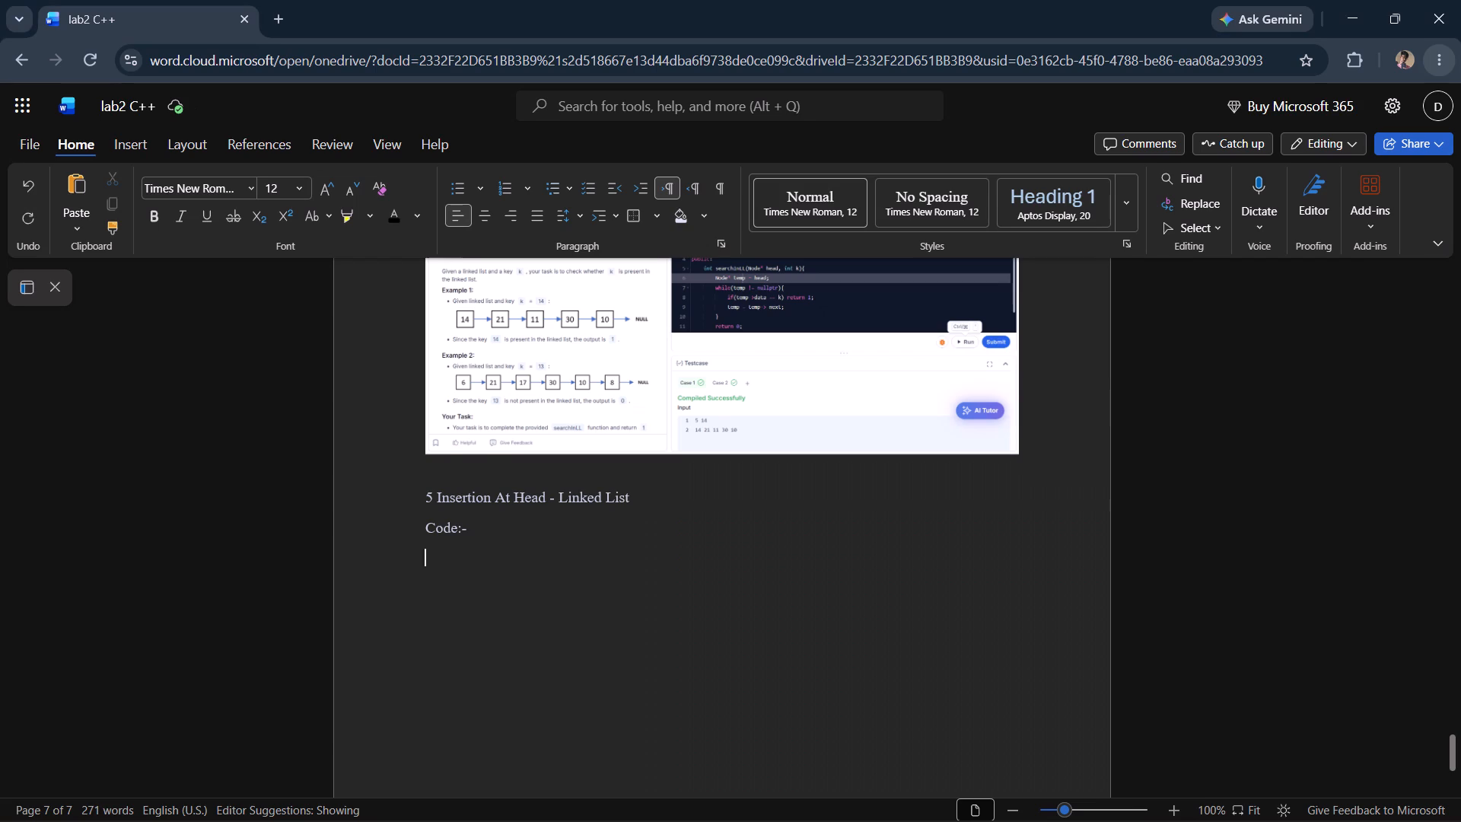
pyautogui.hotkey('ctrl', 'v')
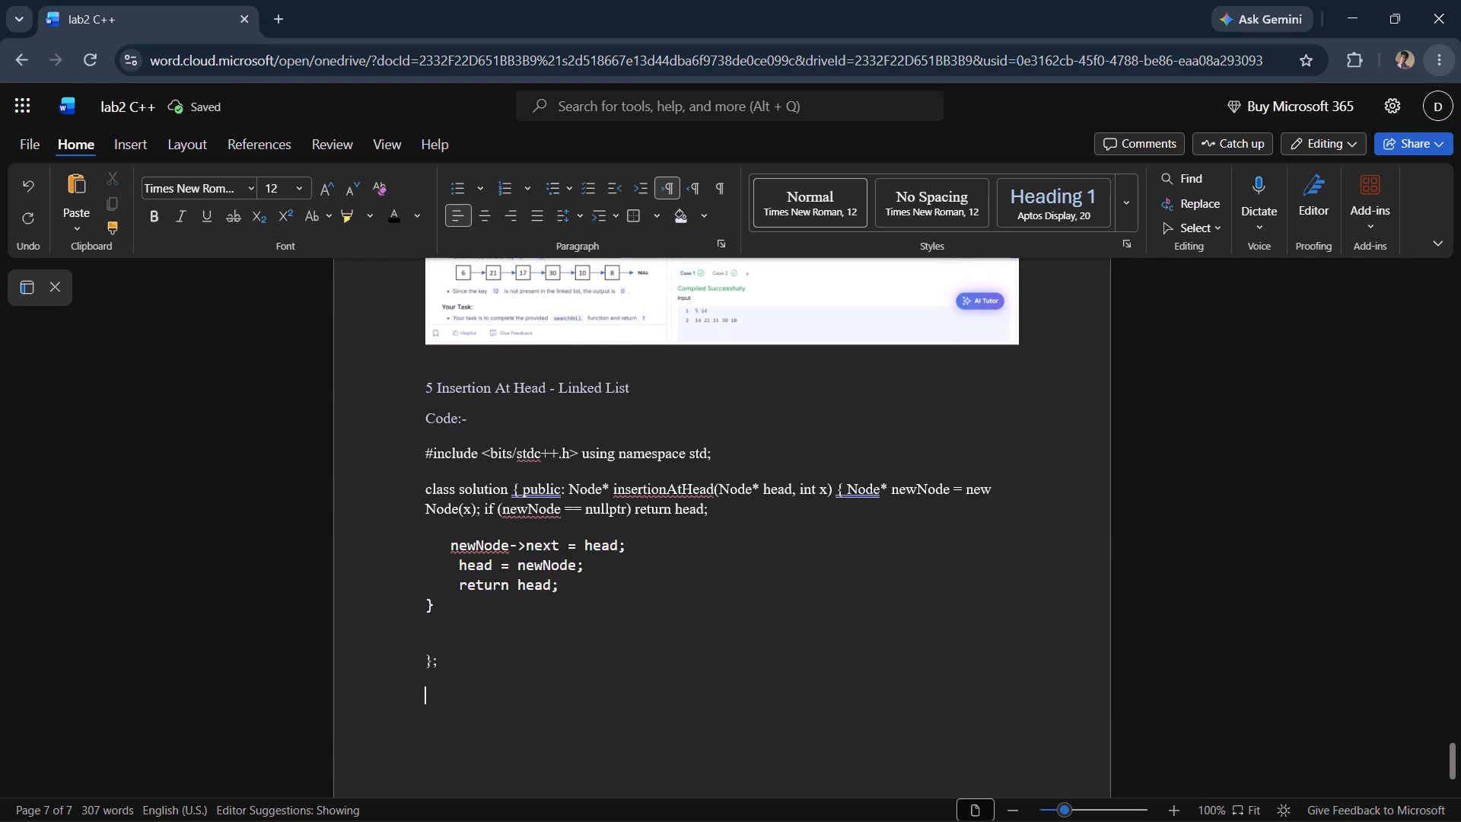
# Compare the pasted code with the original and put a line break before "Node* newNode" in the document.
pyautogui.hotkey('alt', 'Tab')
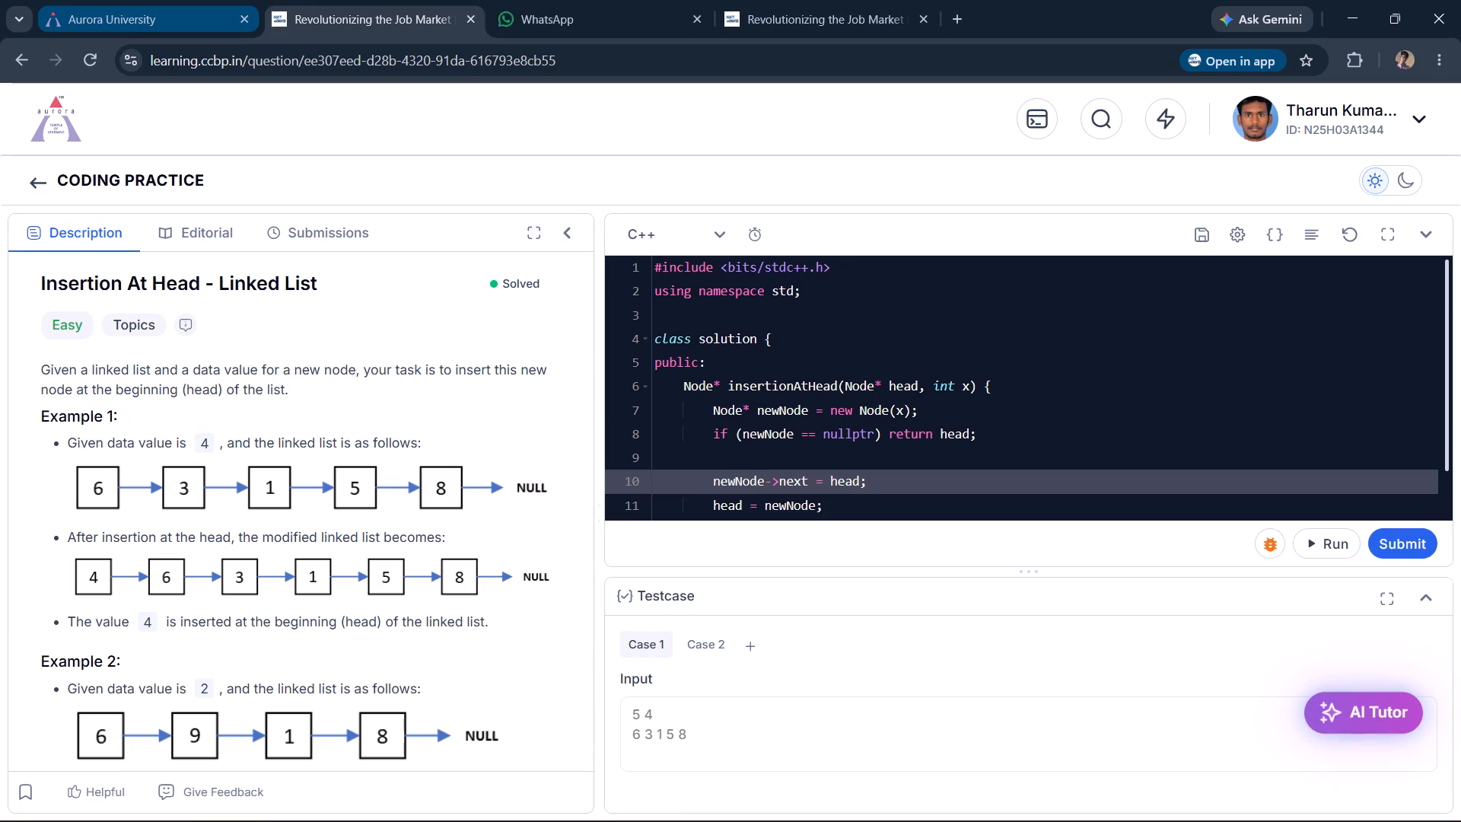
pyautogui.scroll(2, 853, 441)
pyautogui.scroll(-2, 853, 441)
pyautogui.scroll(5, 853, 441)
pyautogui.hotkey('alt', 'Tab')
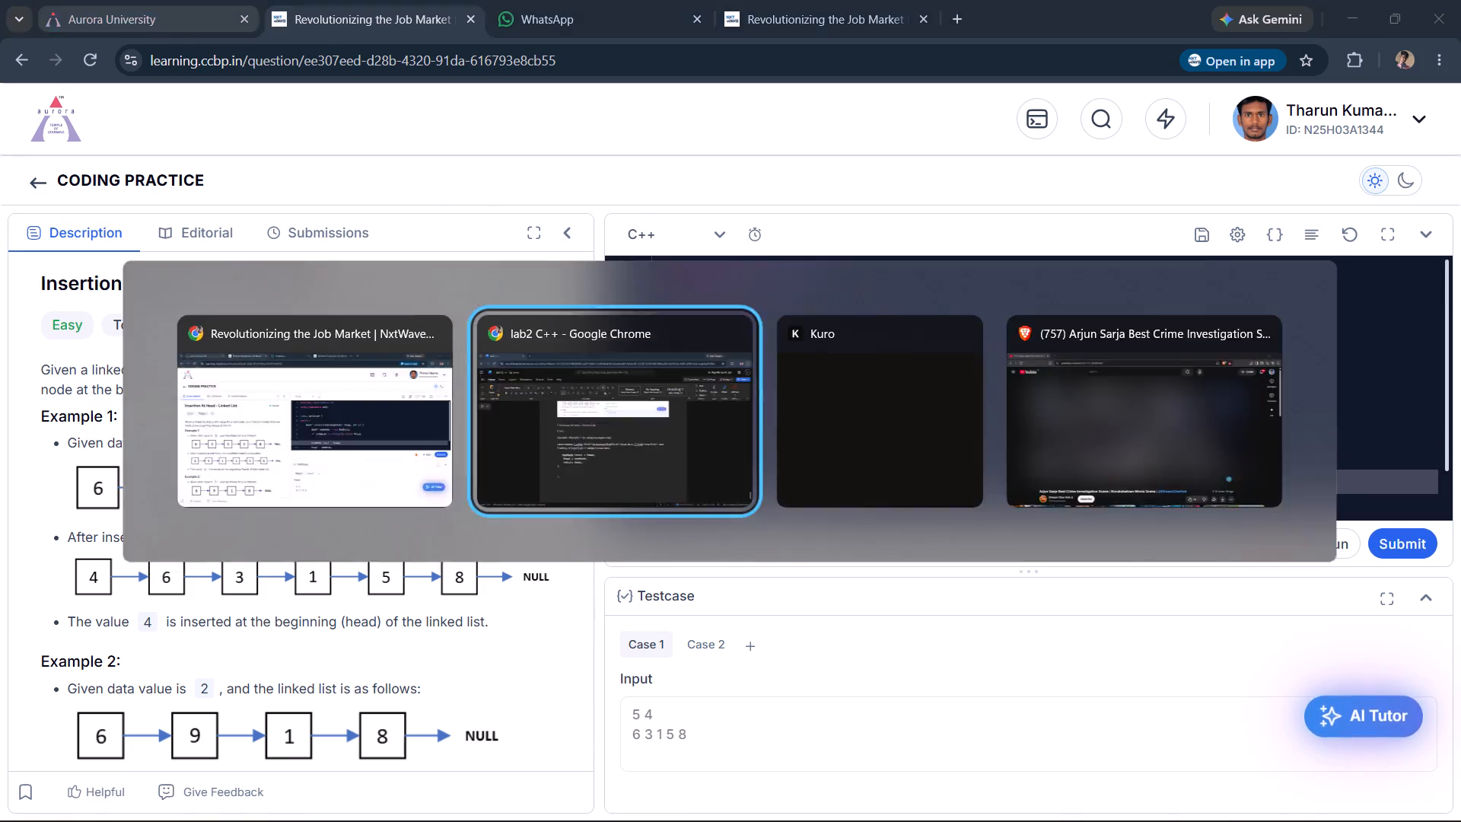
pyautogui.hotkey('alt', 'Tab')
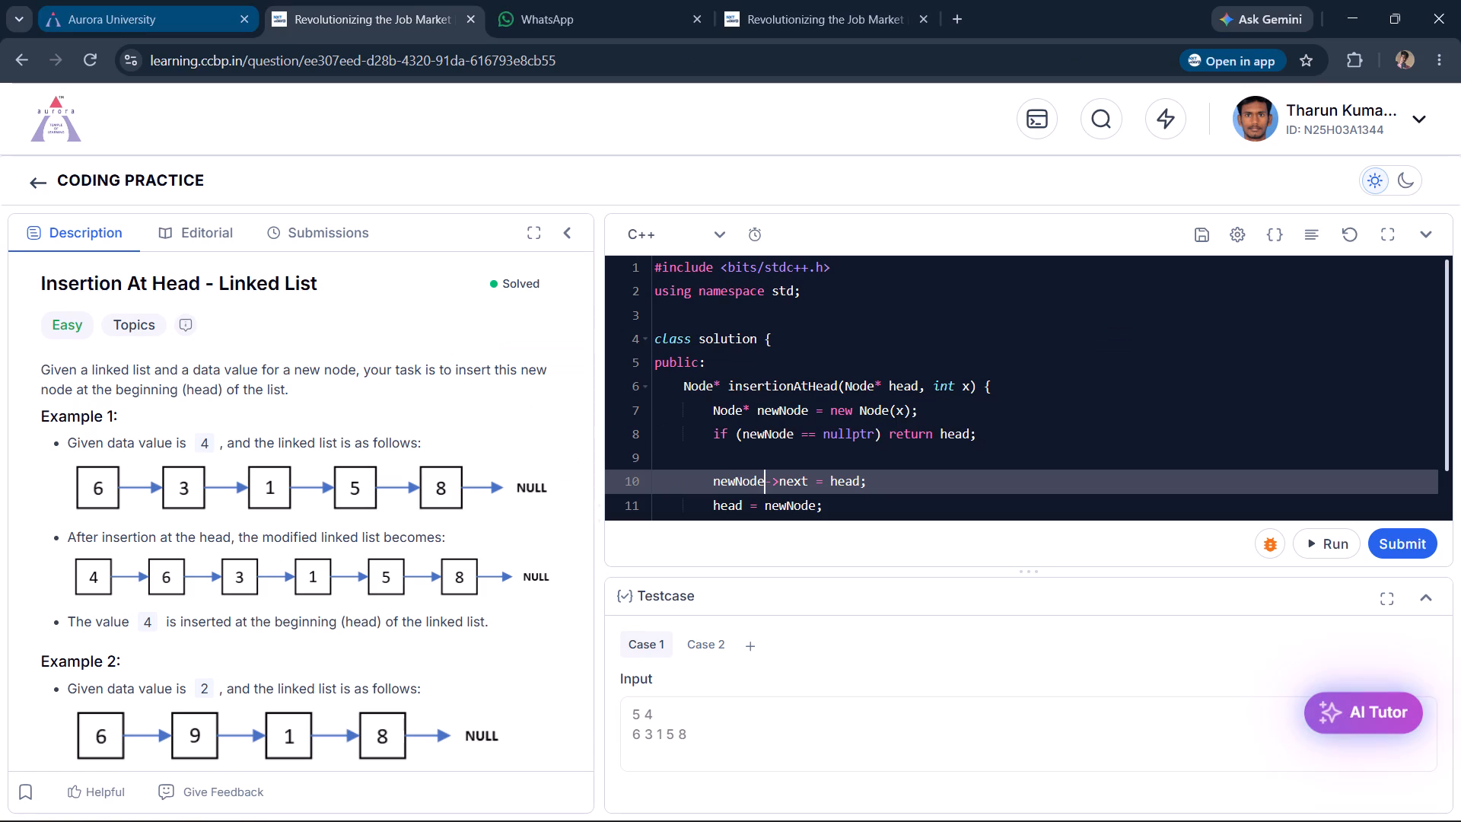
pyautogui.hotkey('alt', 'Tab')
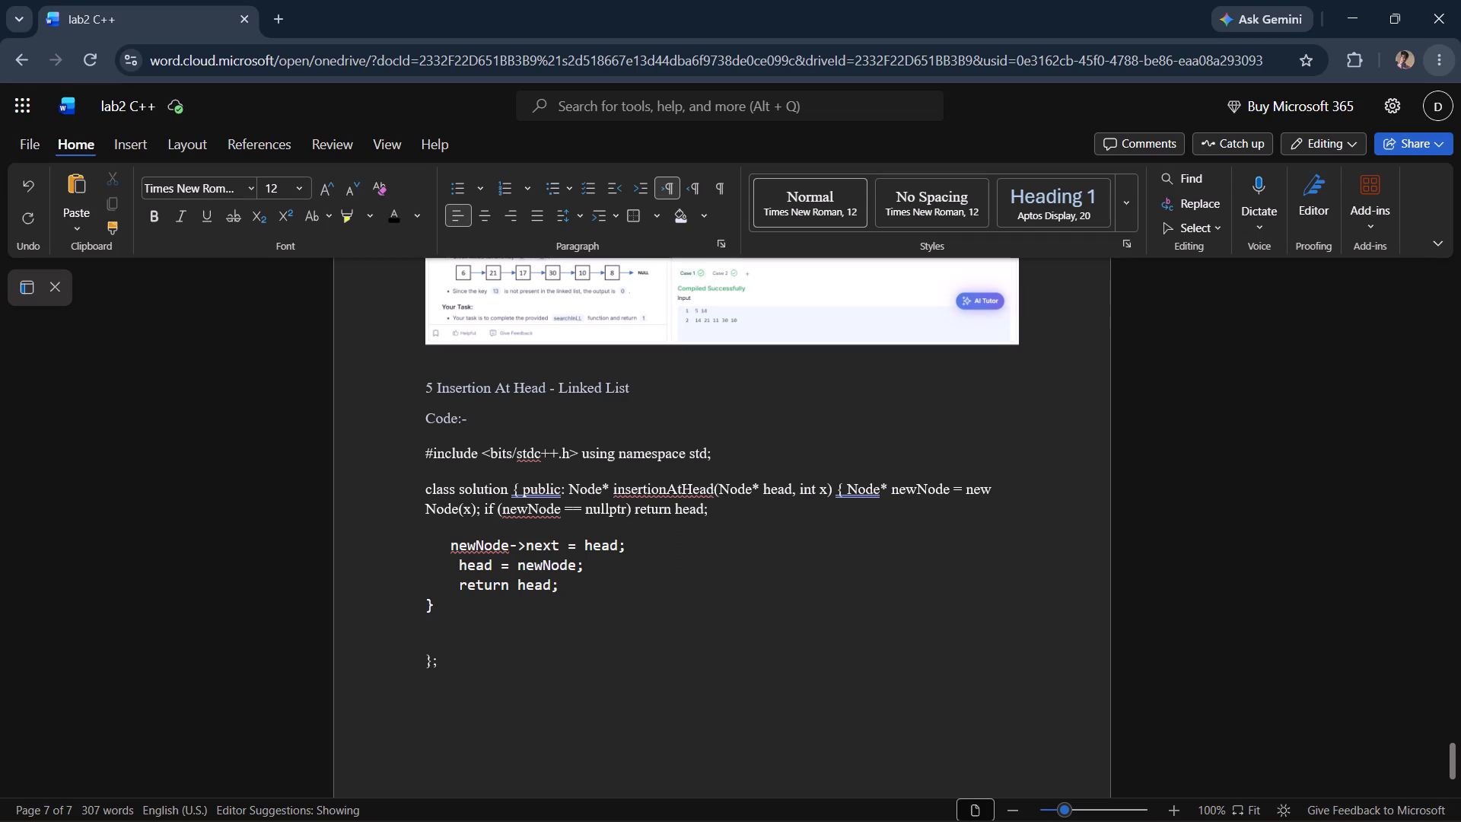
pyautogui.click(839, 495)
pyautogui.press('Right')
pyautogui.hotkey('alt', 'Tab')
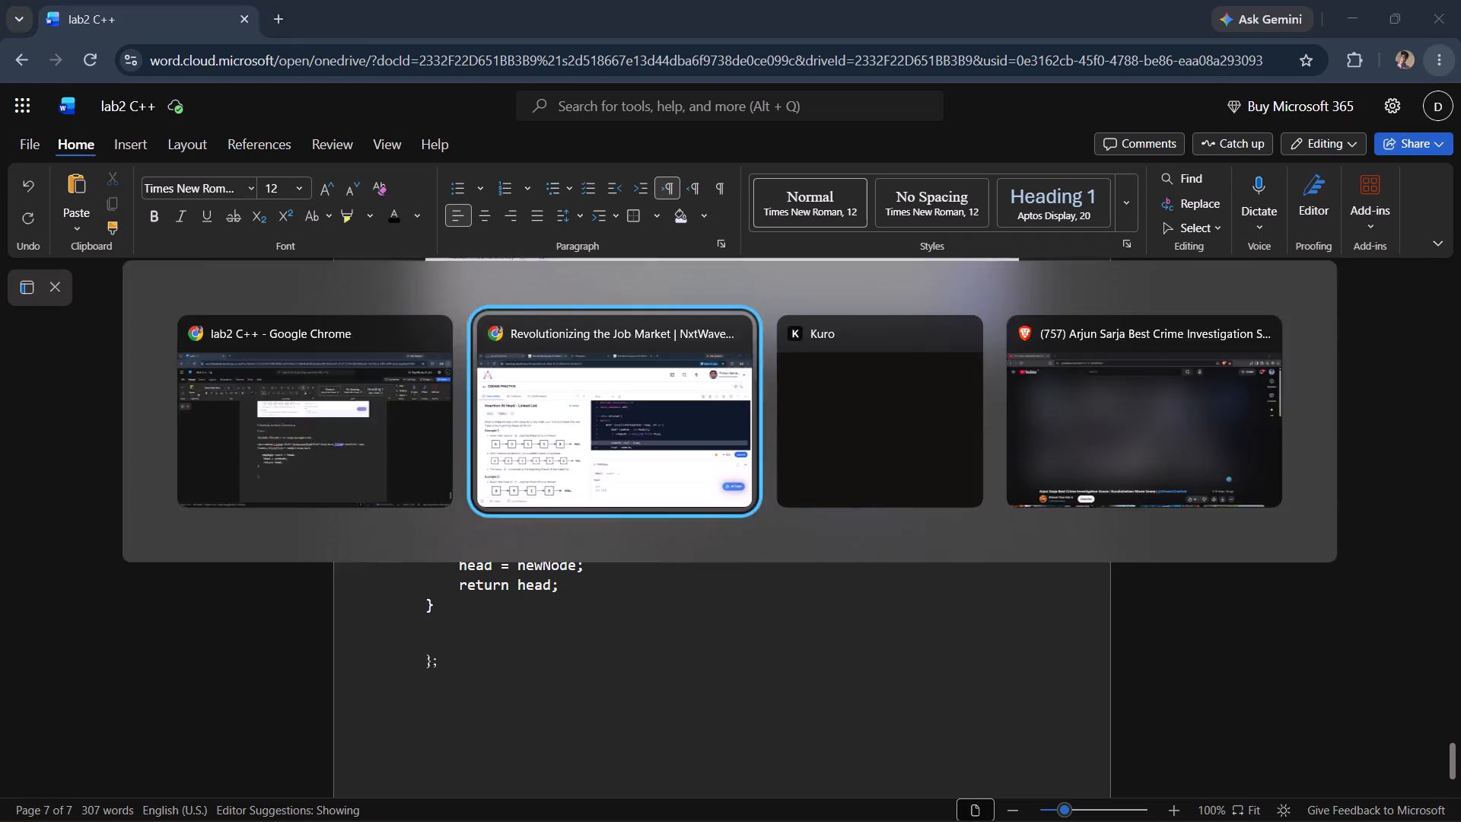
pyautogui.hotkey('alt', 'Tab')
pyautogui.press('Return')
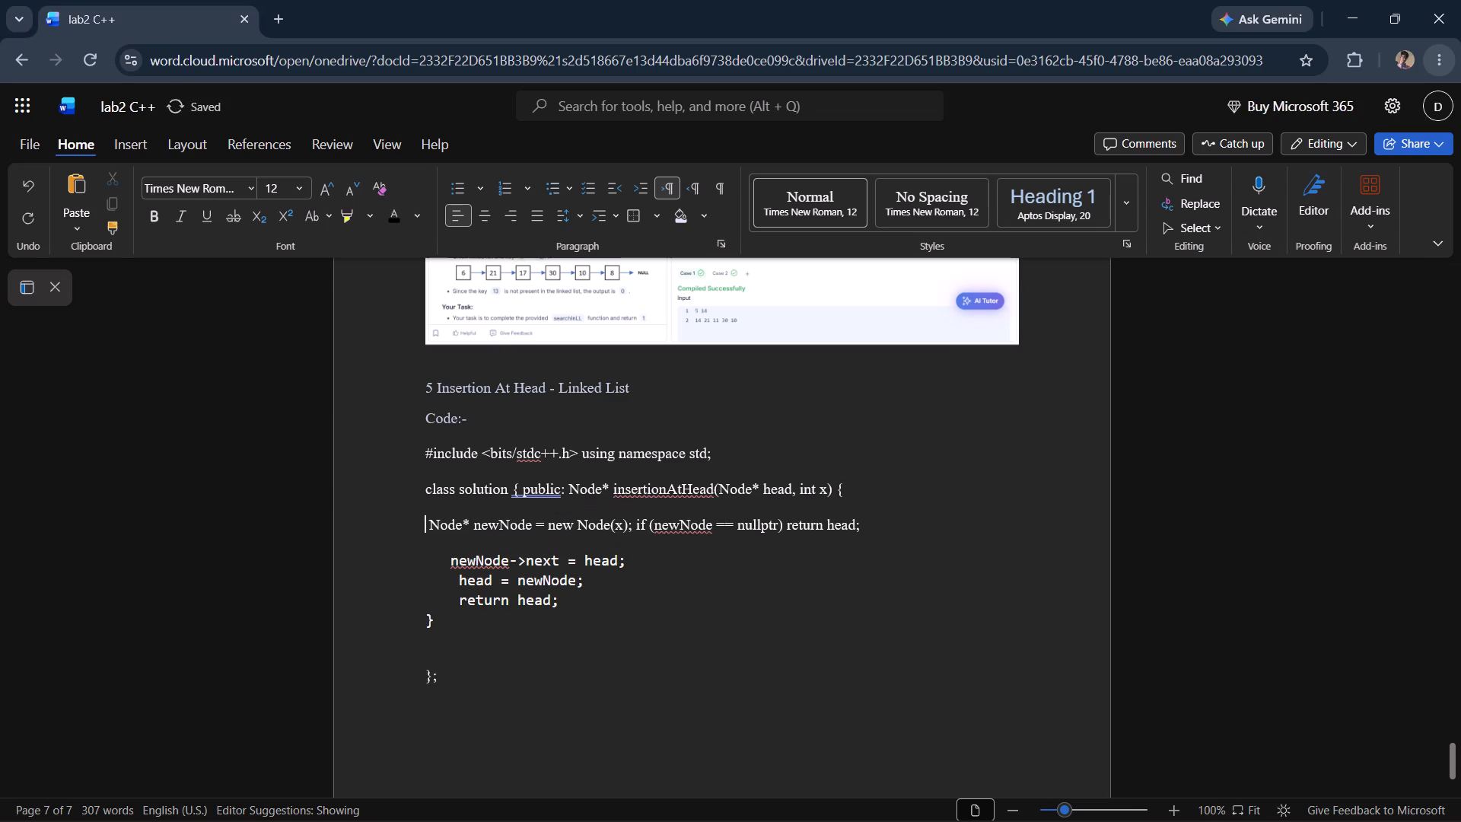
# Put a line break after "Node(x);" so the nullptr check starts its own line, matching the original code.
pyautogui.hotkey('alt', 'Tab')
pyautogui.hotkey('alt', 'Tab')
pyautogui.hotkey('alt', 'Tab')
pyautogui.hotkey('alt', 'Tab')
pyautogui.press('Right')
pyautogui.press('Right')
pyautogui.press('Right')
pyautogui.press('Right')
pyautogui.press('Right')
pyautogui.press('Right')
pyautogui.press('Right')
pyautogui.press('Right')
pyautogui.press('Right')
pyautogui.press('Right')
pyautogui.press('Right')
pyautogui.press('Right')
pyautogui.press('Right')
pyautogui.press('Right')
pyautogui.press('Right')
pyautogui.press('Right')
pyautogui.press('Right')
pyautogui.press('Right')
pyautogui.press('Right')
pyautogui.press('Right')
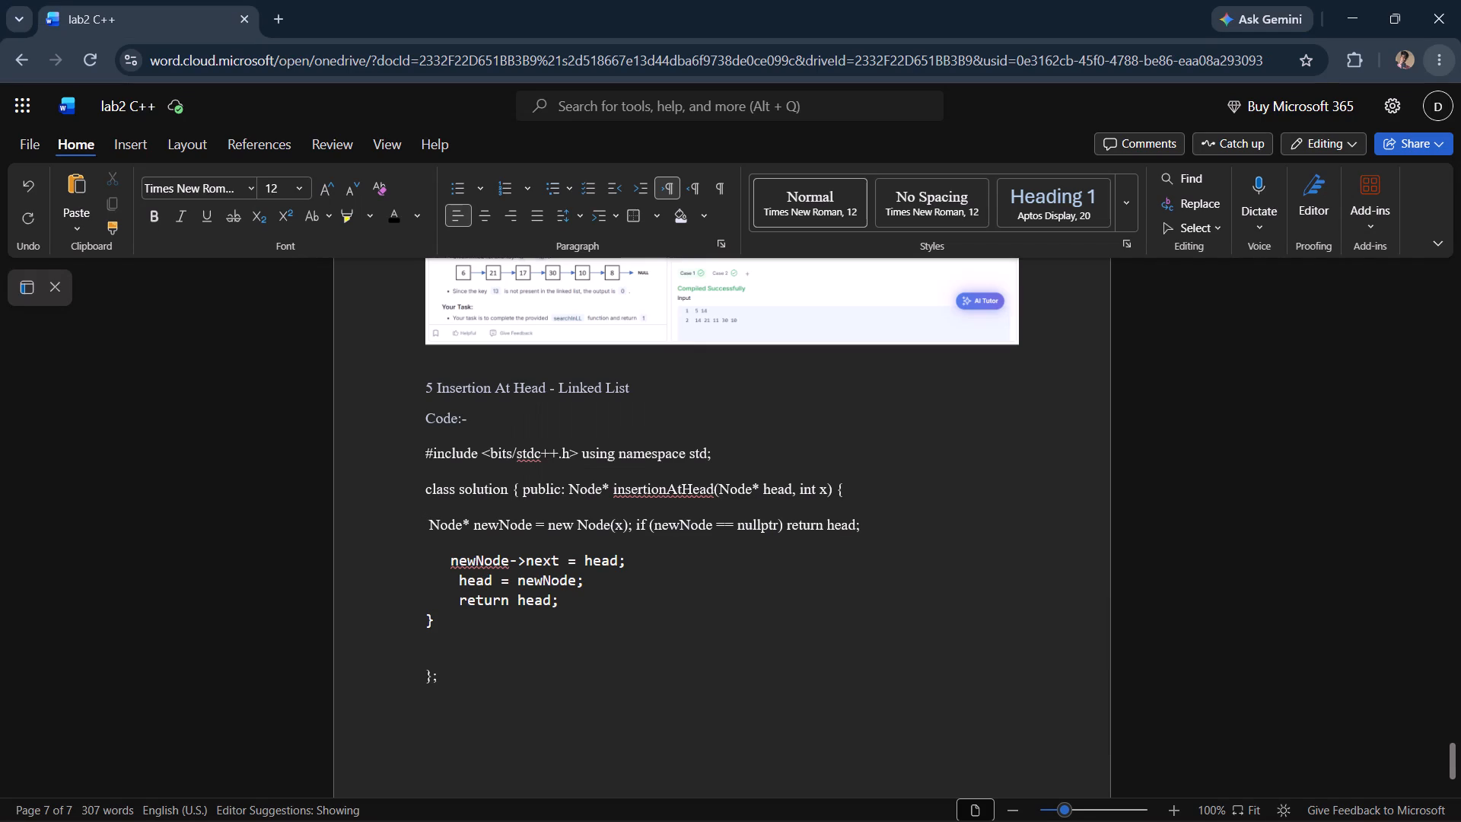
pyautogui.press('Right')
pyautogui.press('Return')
# Compare the line layout of the pasted Insertion At Head code with the original solution on the exercise page.
pyautogui.hotkey('alt', 'Tab')
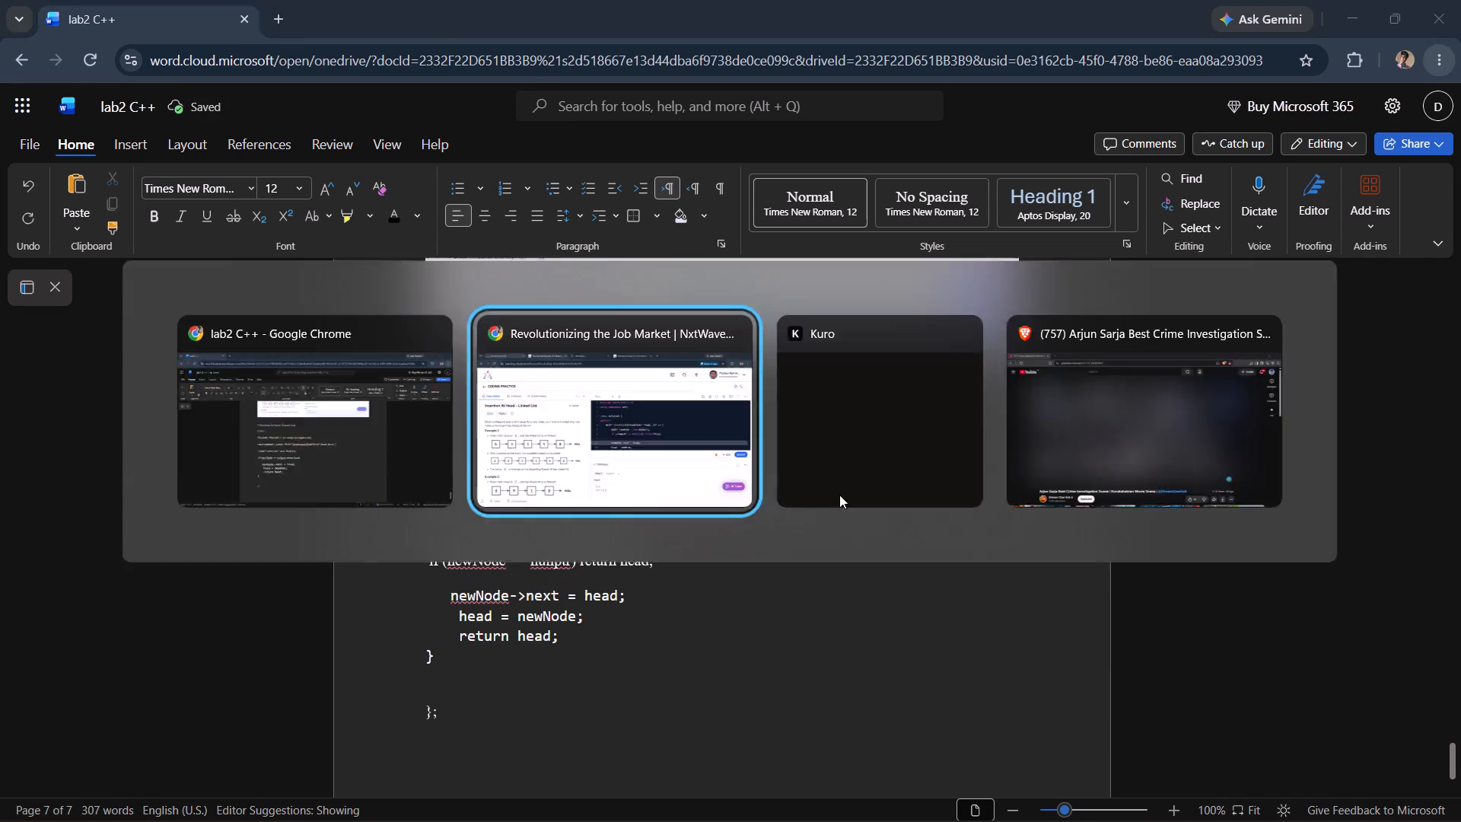
pyautogui.hotkey('alt', 'Tab')
pyautogui.hotkey('alt', 'Tab')
pyautogui.hotkey('alt', 'Tab')
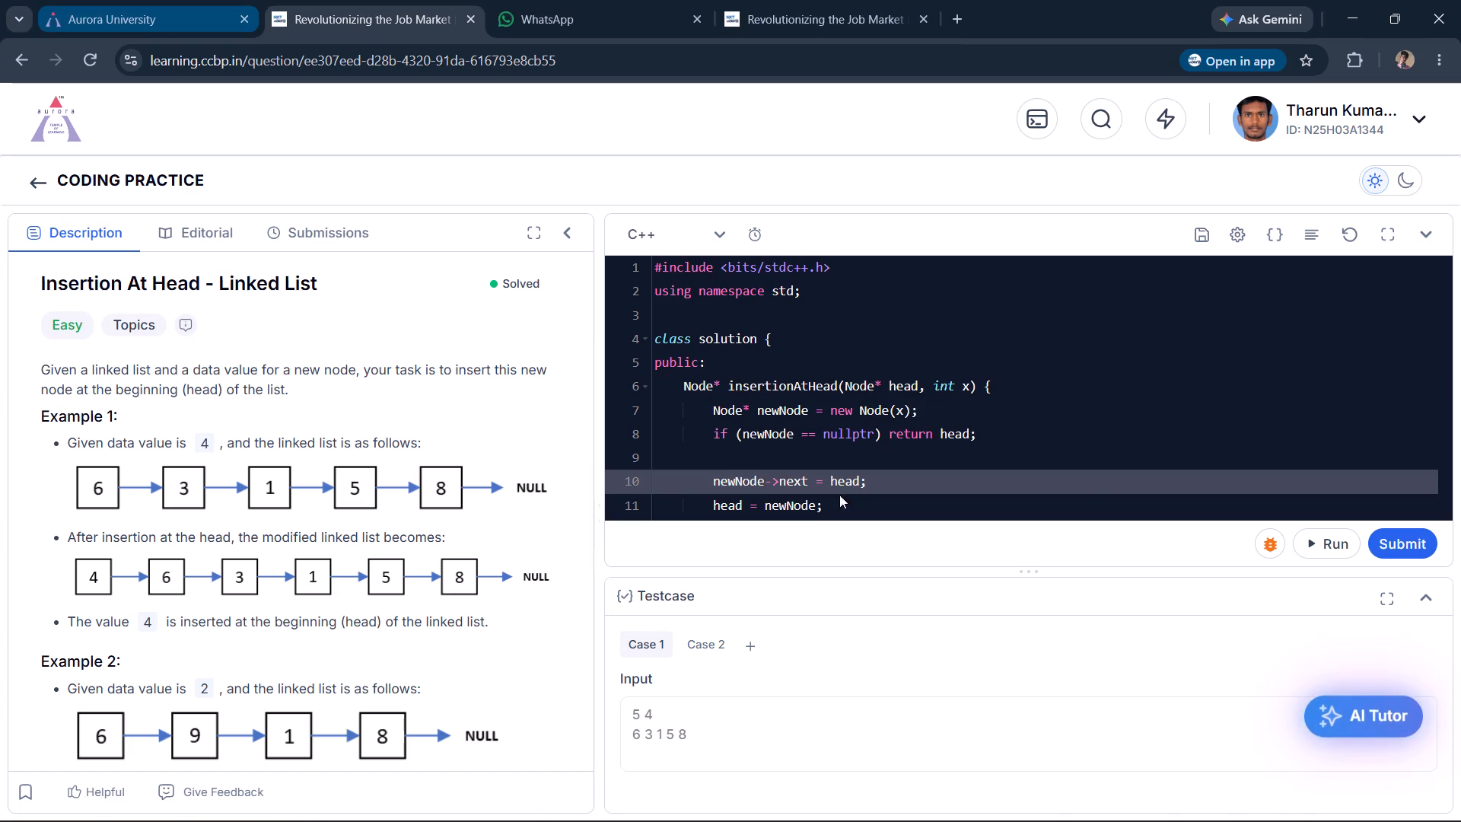
pyautogui.hotkey('alt', 'Tab')
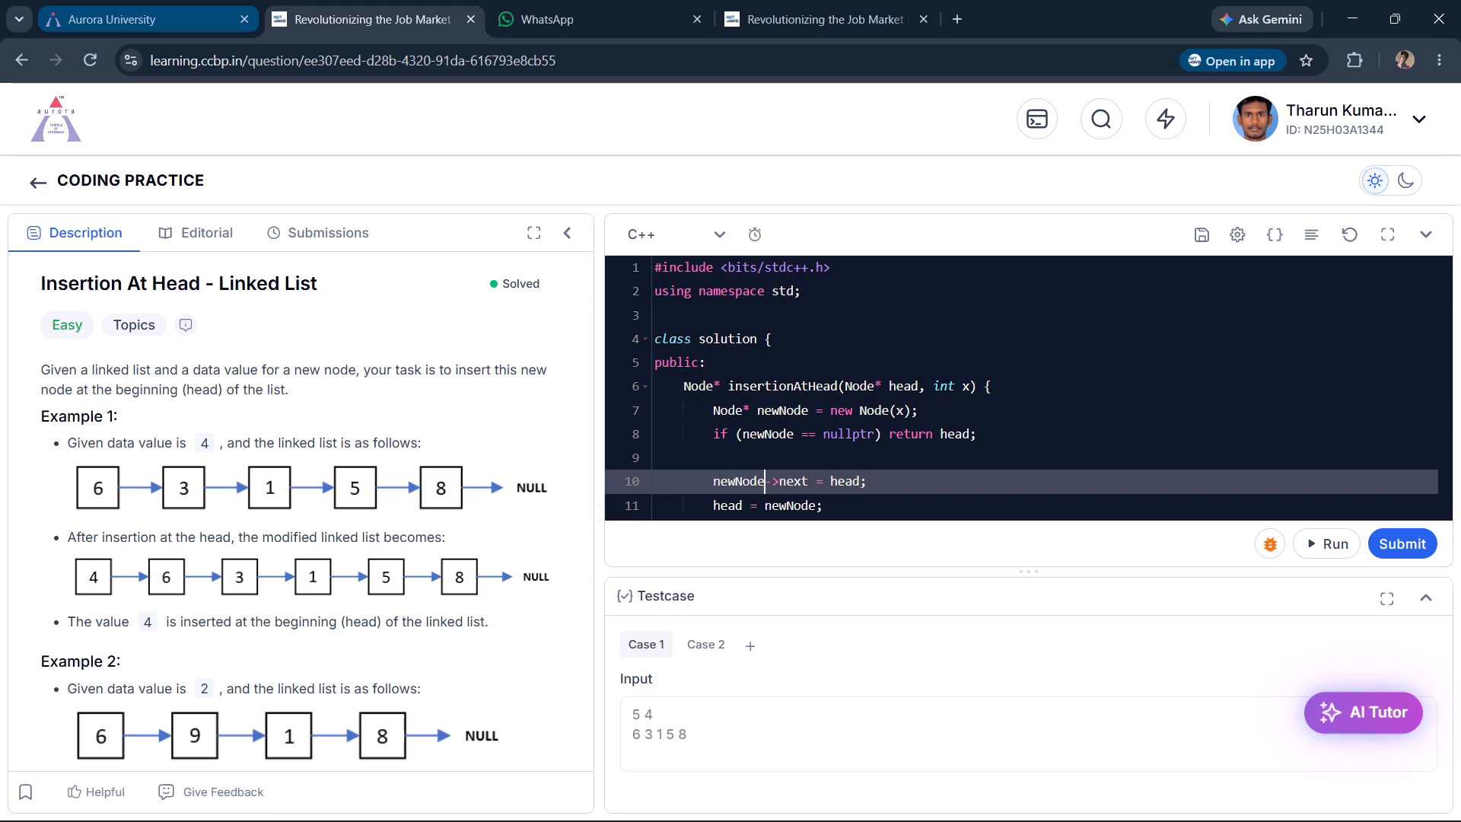
pyautogui.hotkey('alt', 'Tab')
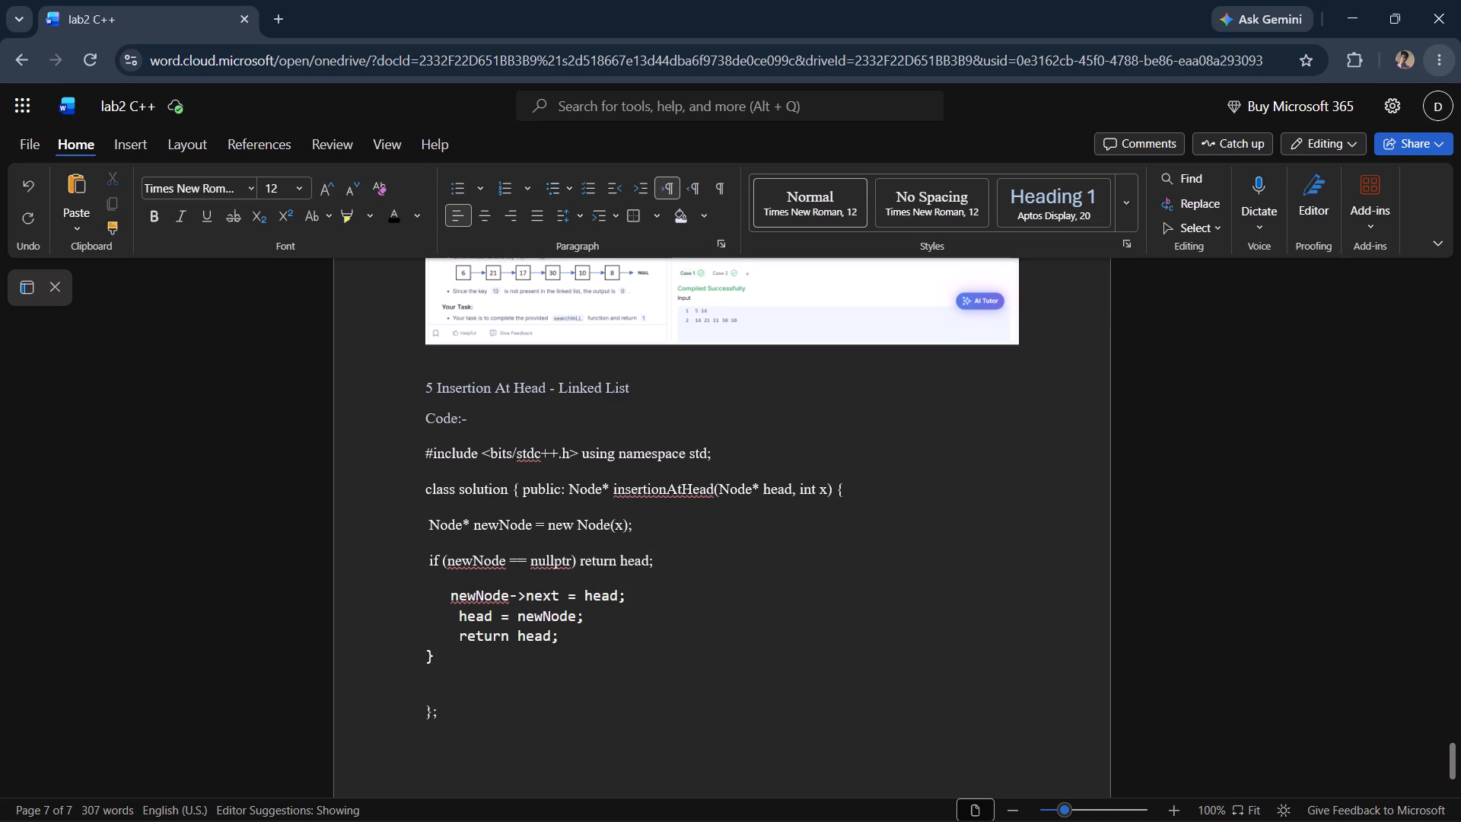
pyautogui.hotkey('alt', 'Tab')
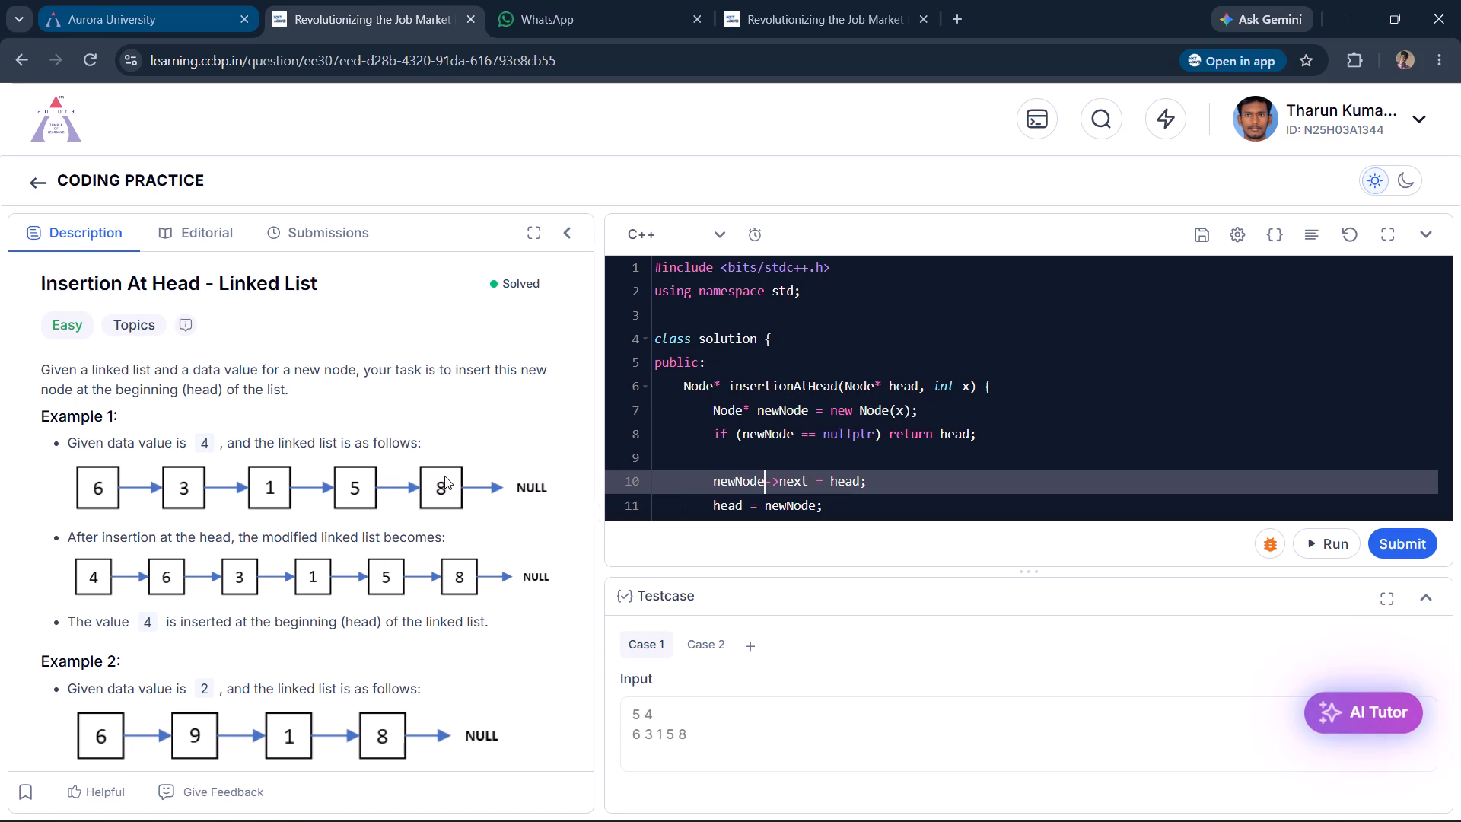
pyautogui.hotkey('alt', 'Tab')
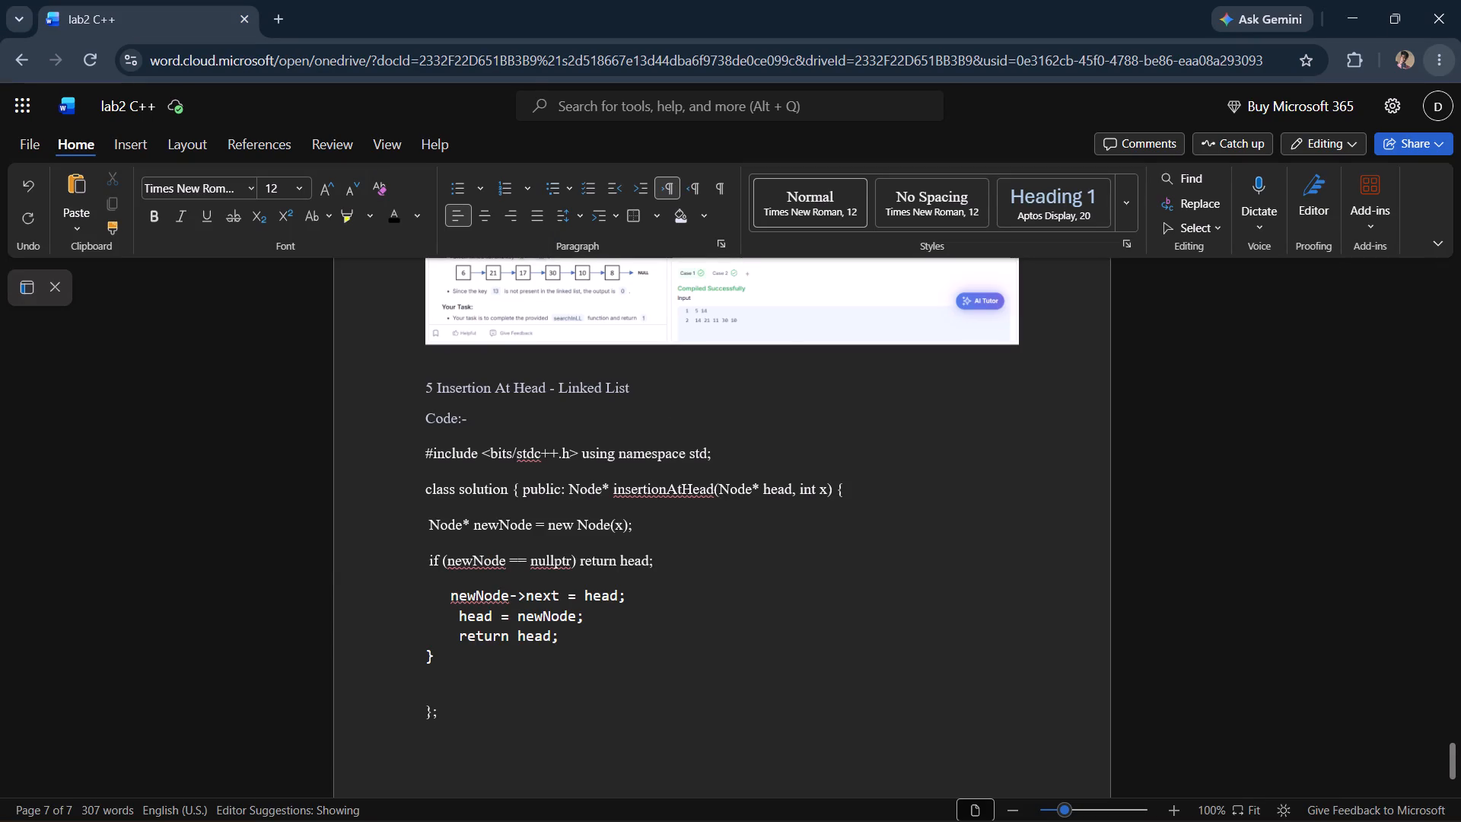
pyautogui.hotkey('alt', 'Tab')
pyautogui.hotkey('alt', 'Tab')
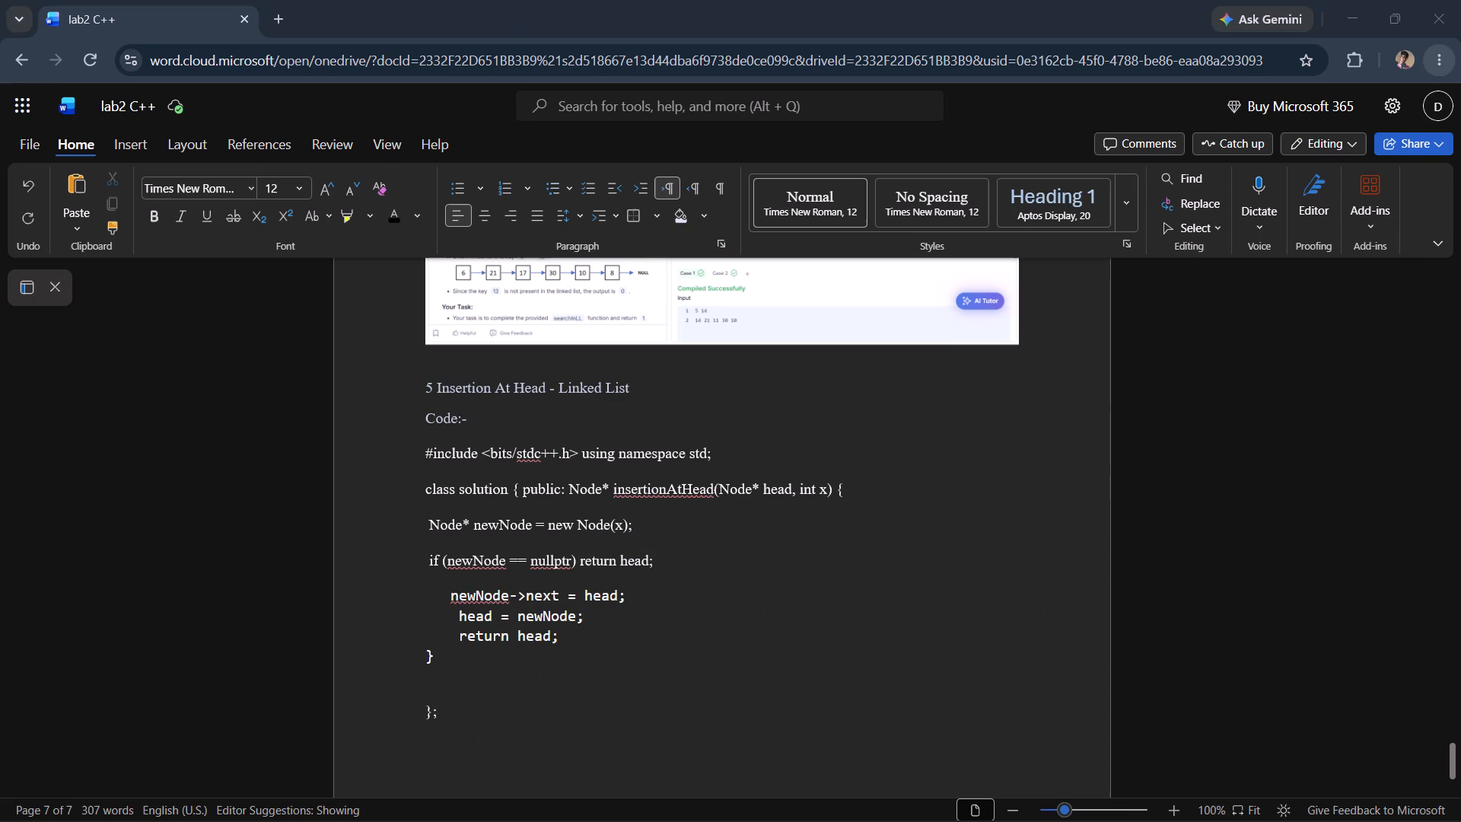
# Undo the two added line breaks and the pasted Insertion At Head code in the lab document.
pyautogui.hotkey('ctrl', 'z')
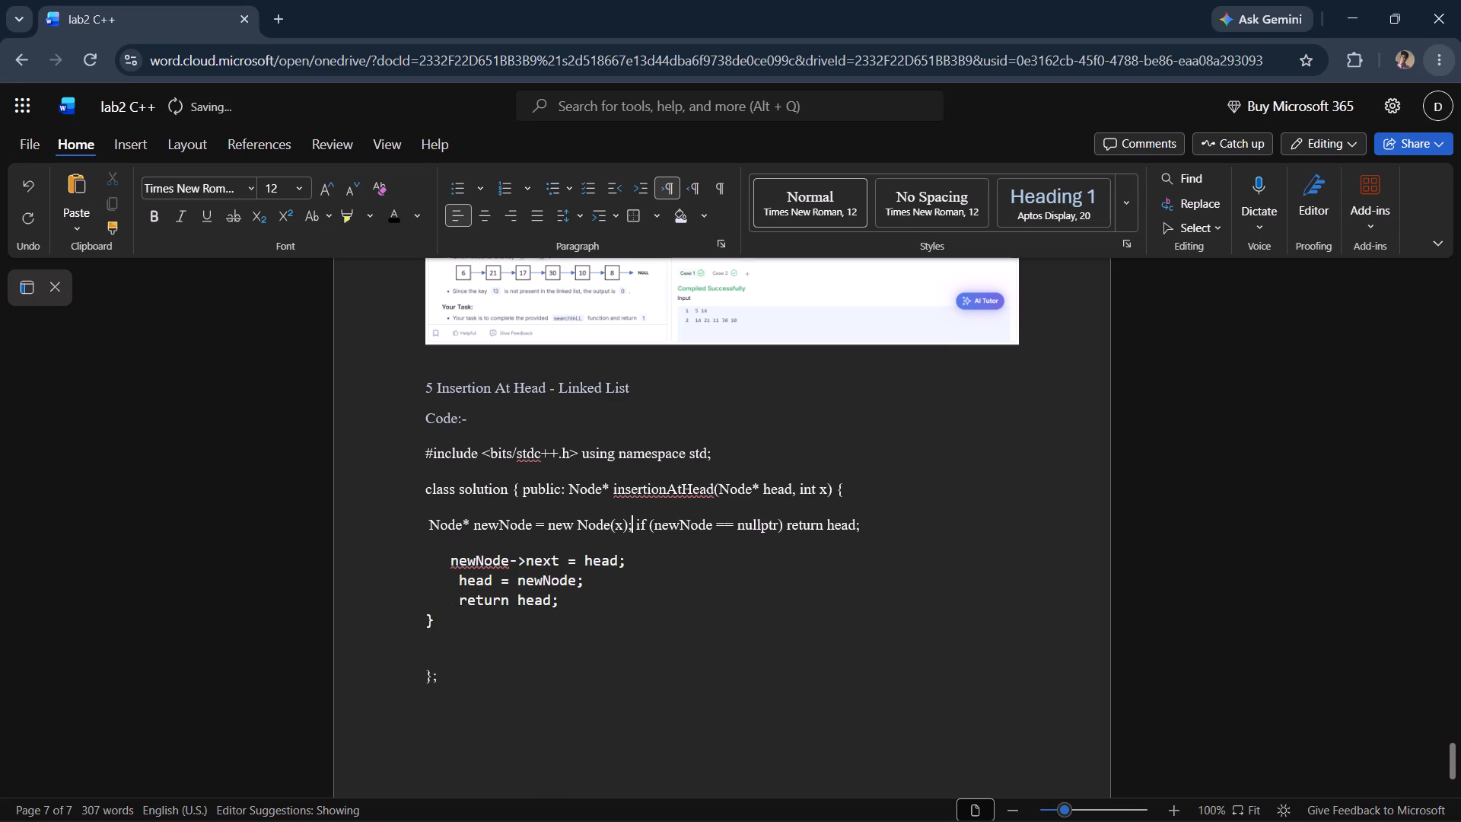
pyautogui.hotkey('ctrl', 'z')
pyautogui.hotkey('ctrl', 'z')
# Copy the complete Insertion At Head solution again, keeping the original code intact, and paste it under "Code:-" in the lab document.
pyautogui.hotkey('alt', 'Tab')
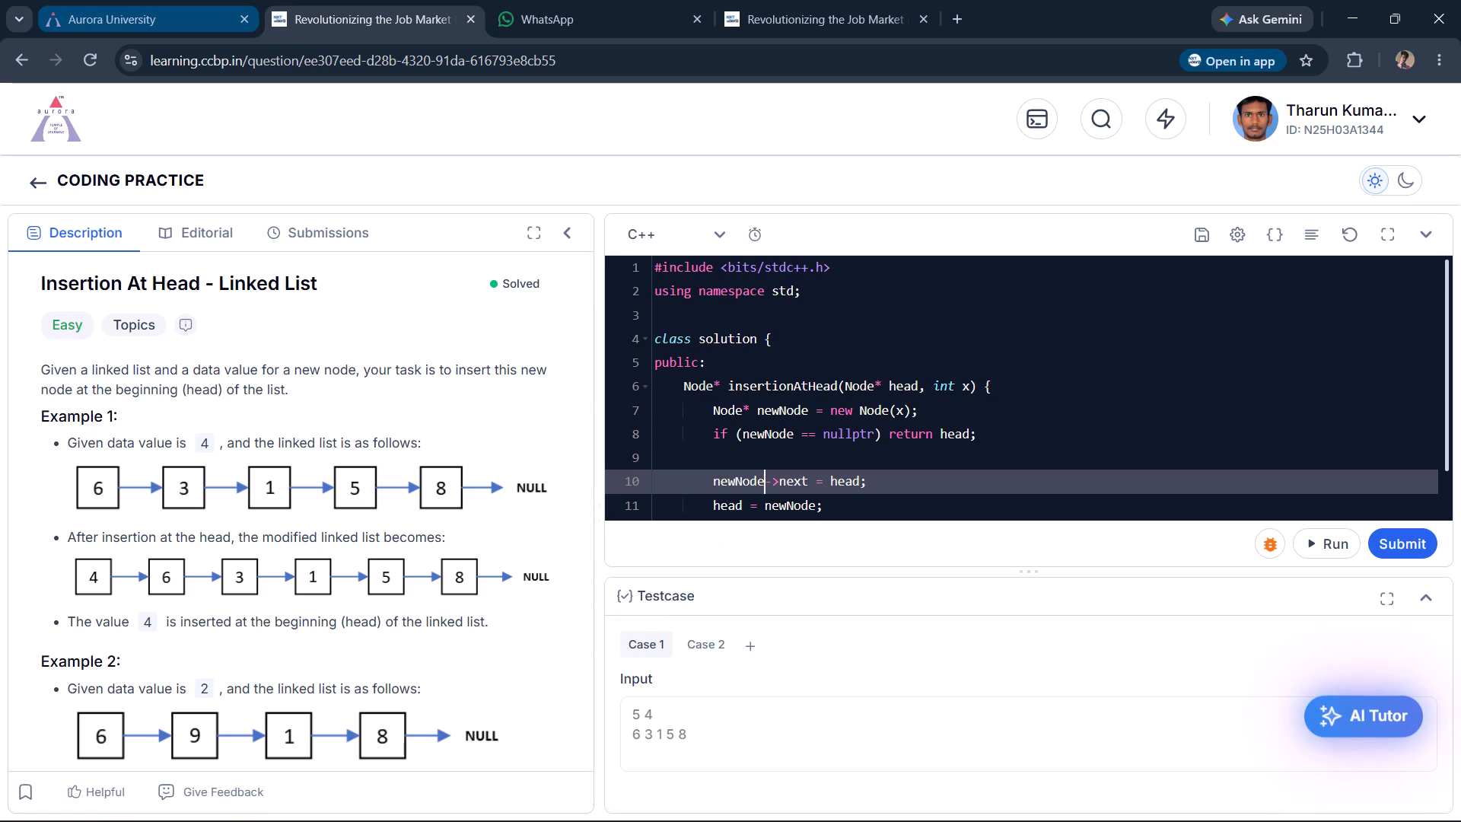
pyautogui.click(871, 381)
pyautogui.hotkey('ctrl', 'a')
pyautogui.hotkey('ctrl', 'c')
pyautogui.hotkey('ctrl', 'c')
pyautogui.press('space')
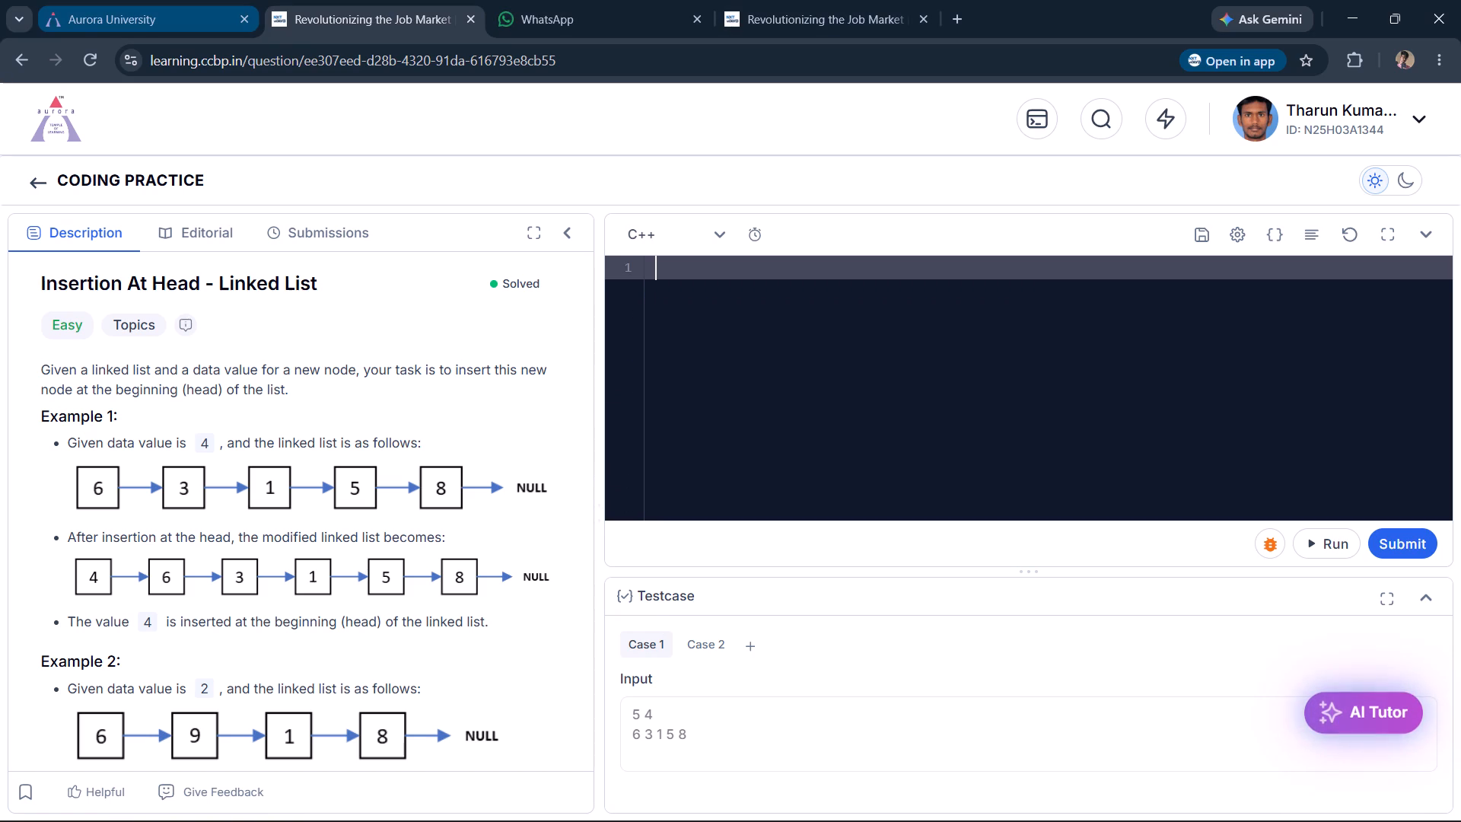
pyautogui.hotkey('alt', 'Tab')
pyautogui.hotkey('alt', 'Tab')
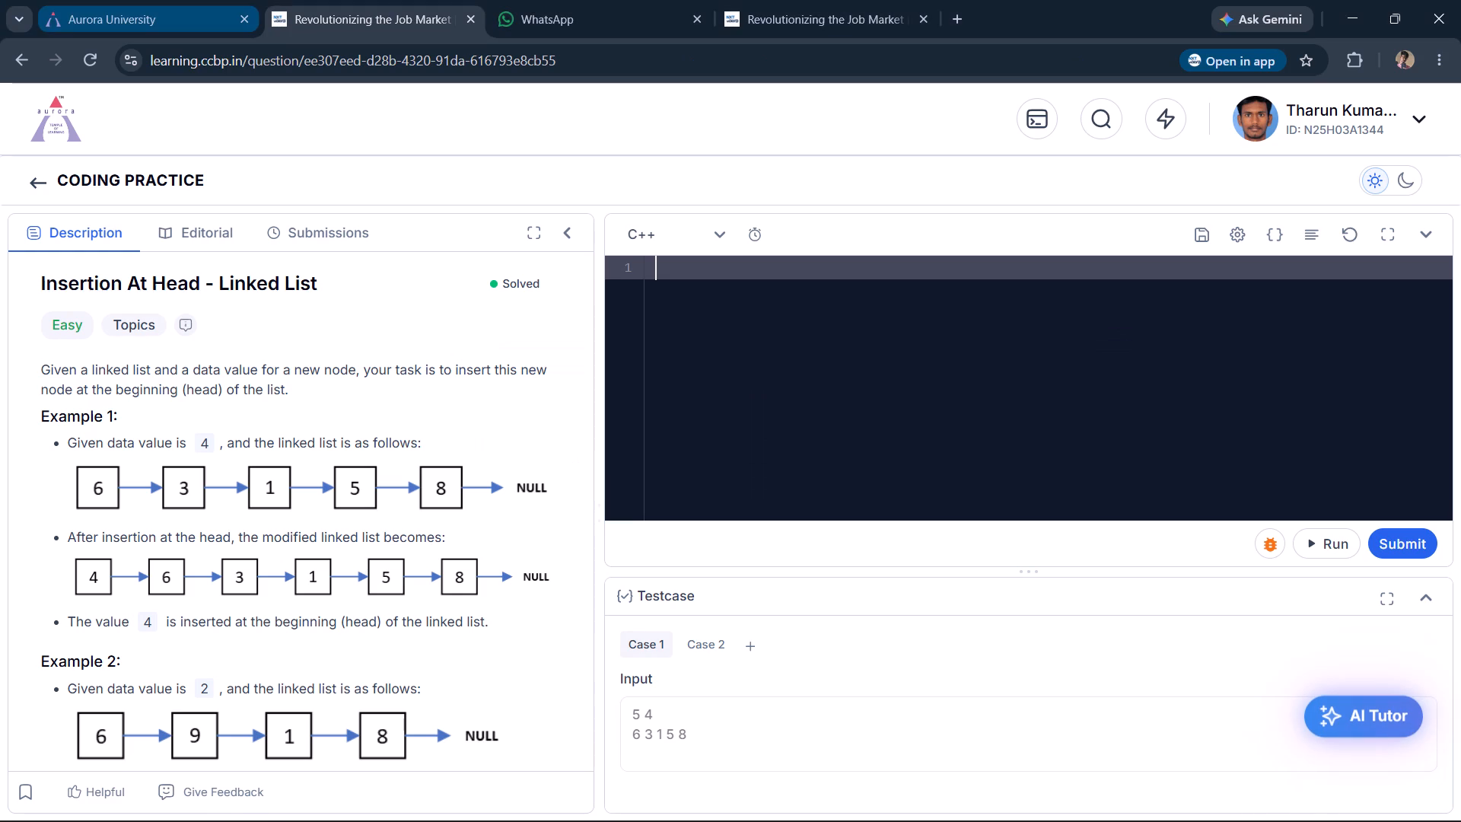
pyautogui.hotkey('ctrl', 'z')
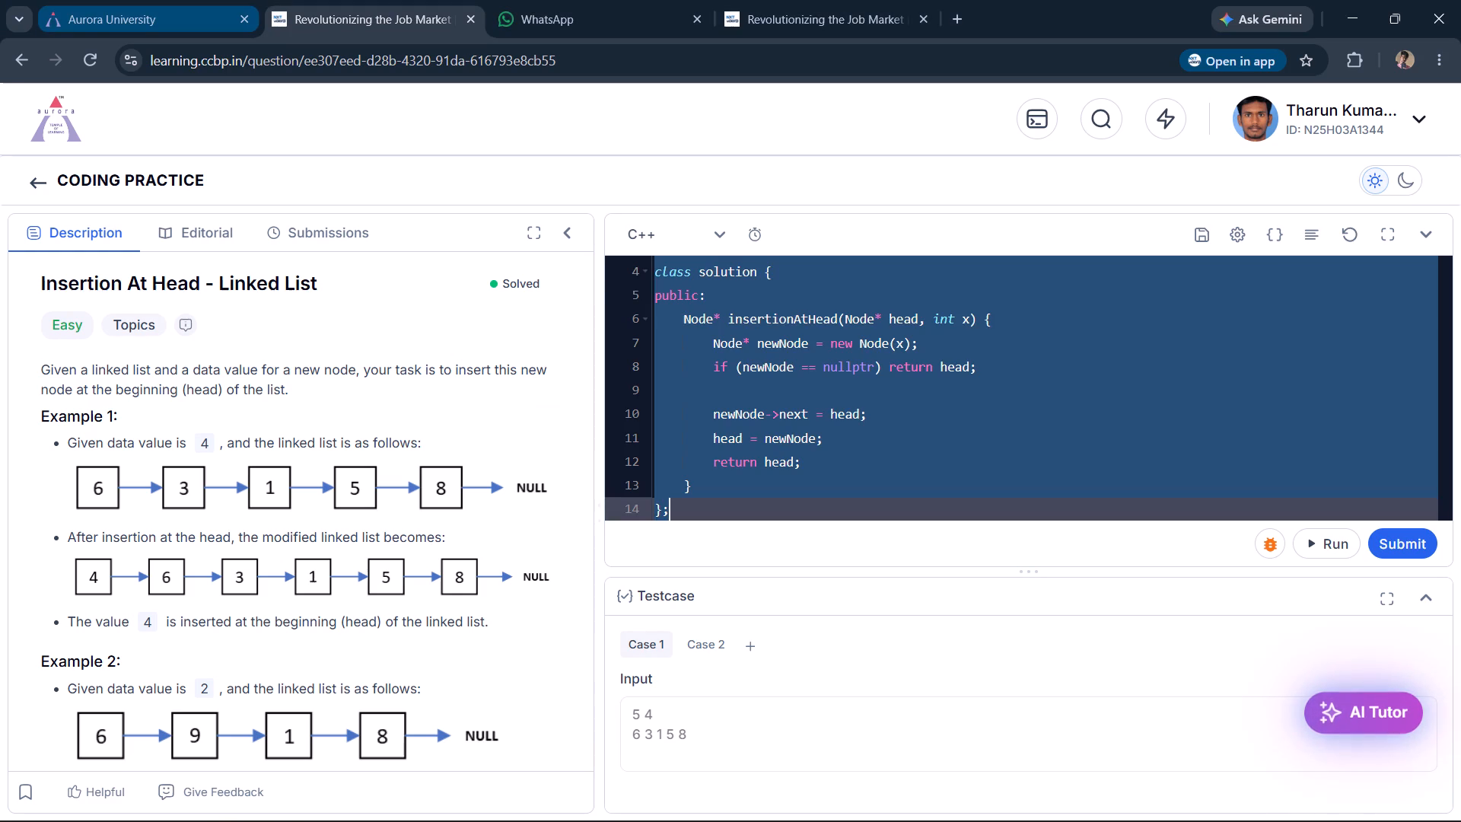
pyautogui.hotkey('ctrl', 'c')
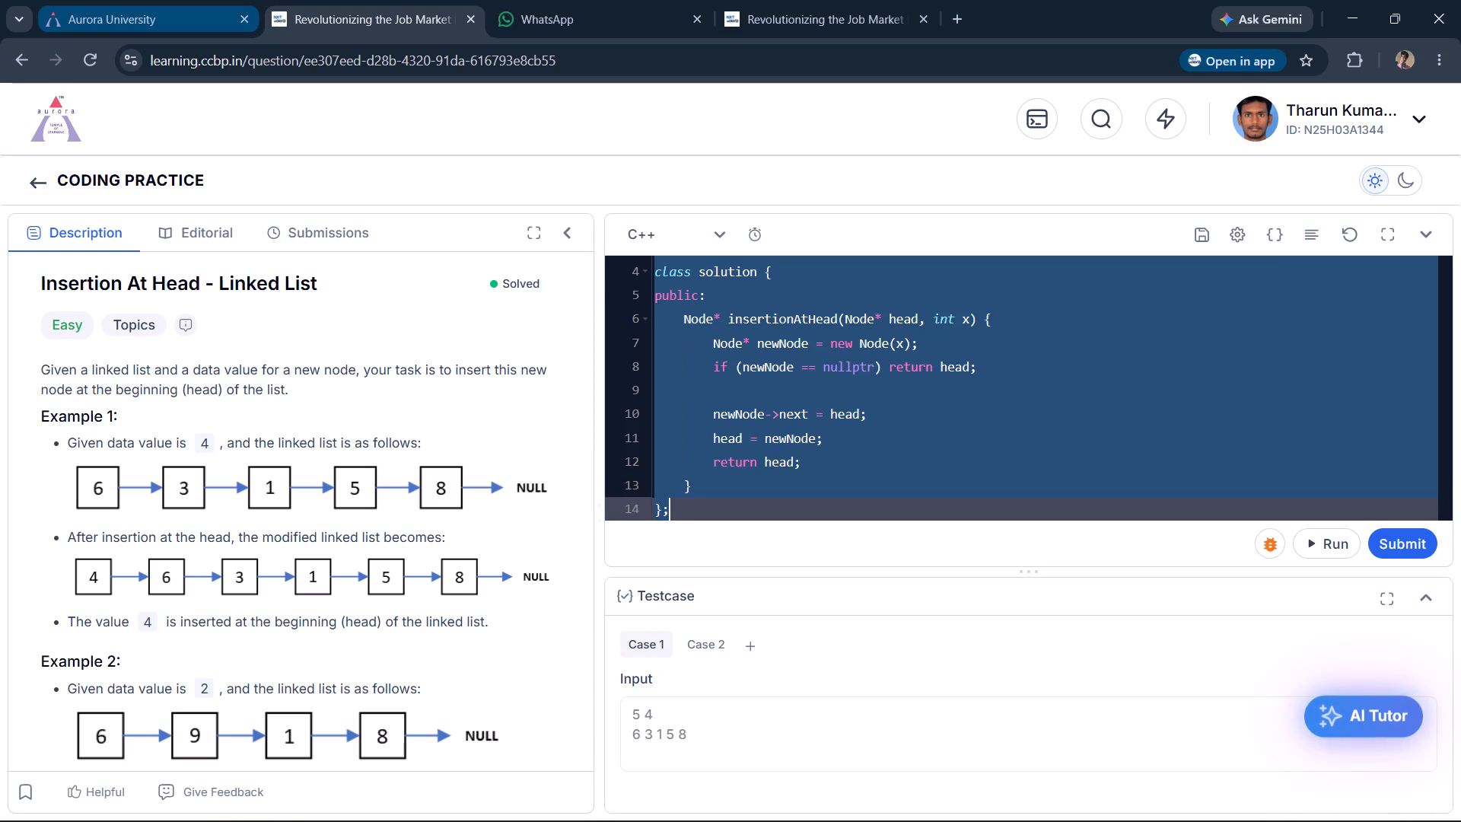
pyautogui.hotkey('ctrl', 'c')
pyautogui.hotkey('alt', 'Tab')
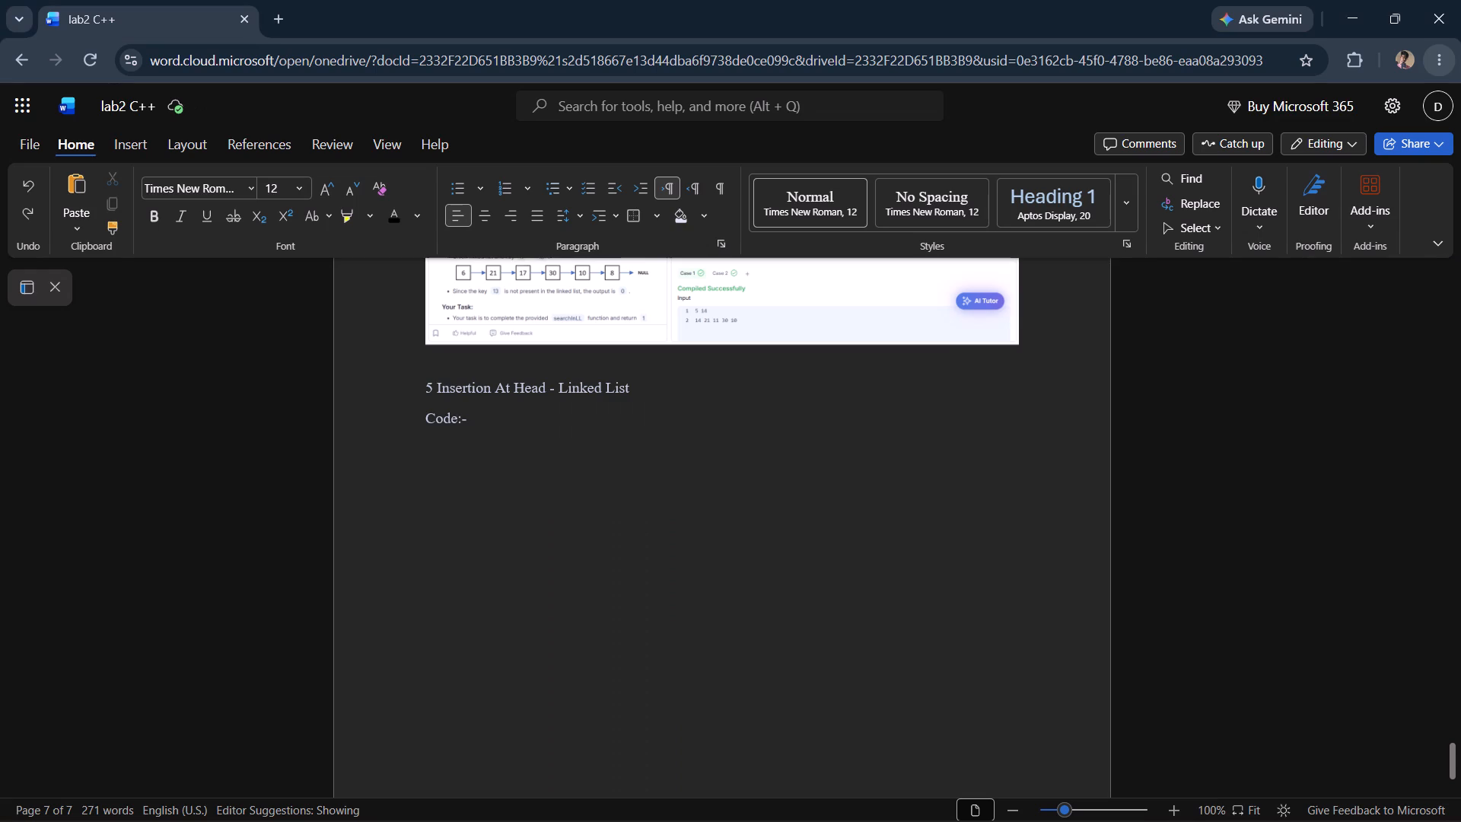
pyautogui.hotkey('ctrl', 'v')
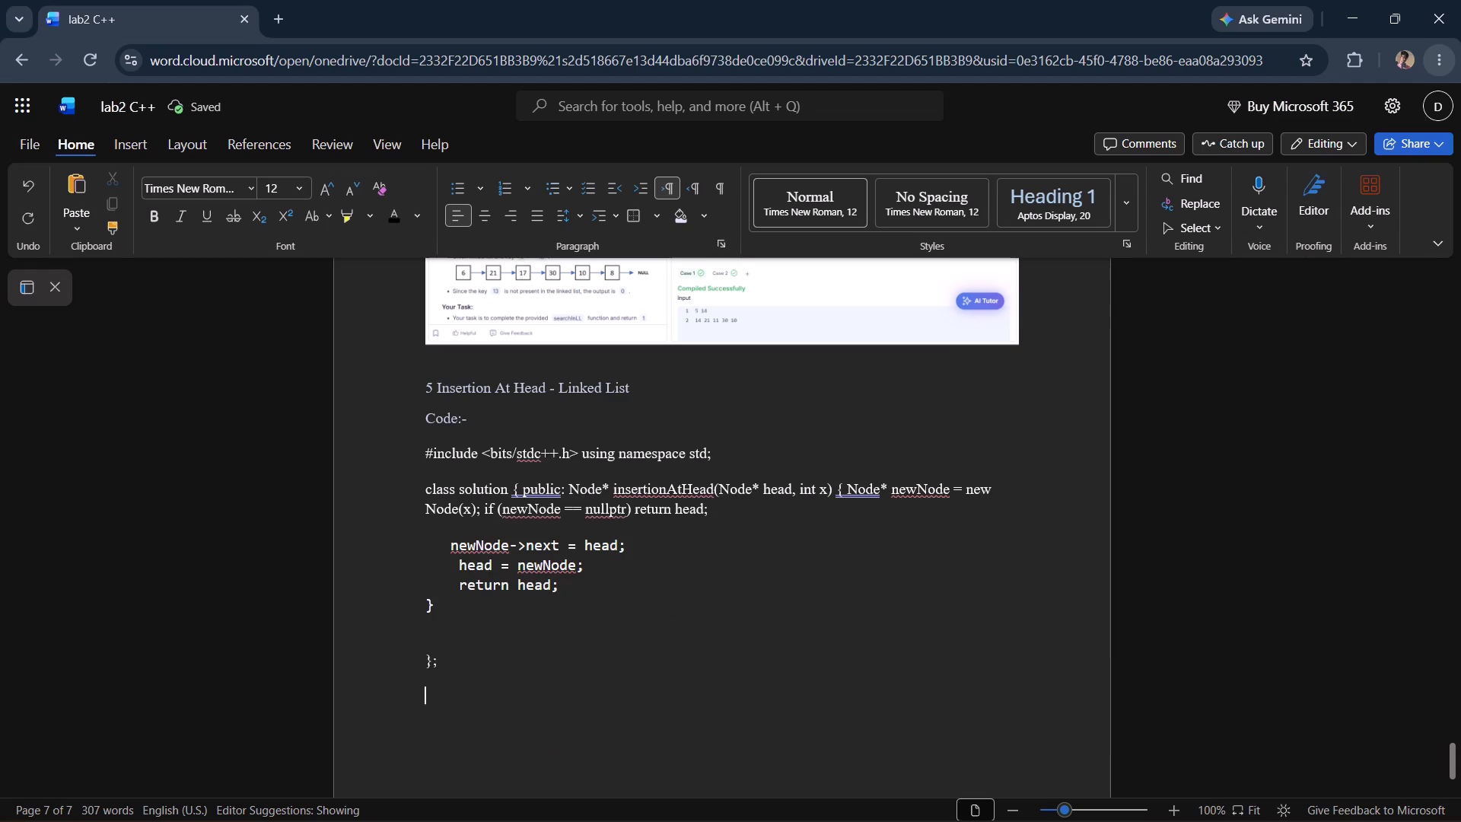
# Add an "Output:-" label below the pasted Insertion At Head code and start a new line under it.
pyautogui.write('oyu')
pyautogui.press('BackSpace')
pyautogui.press('BackSpace')
pyautogui.write('utput')
pyautogui.write(':-')
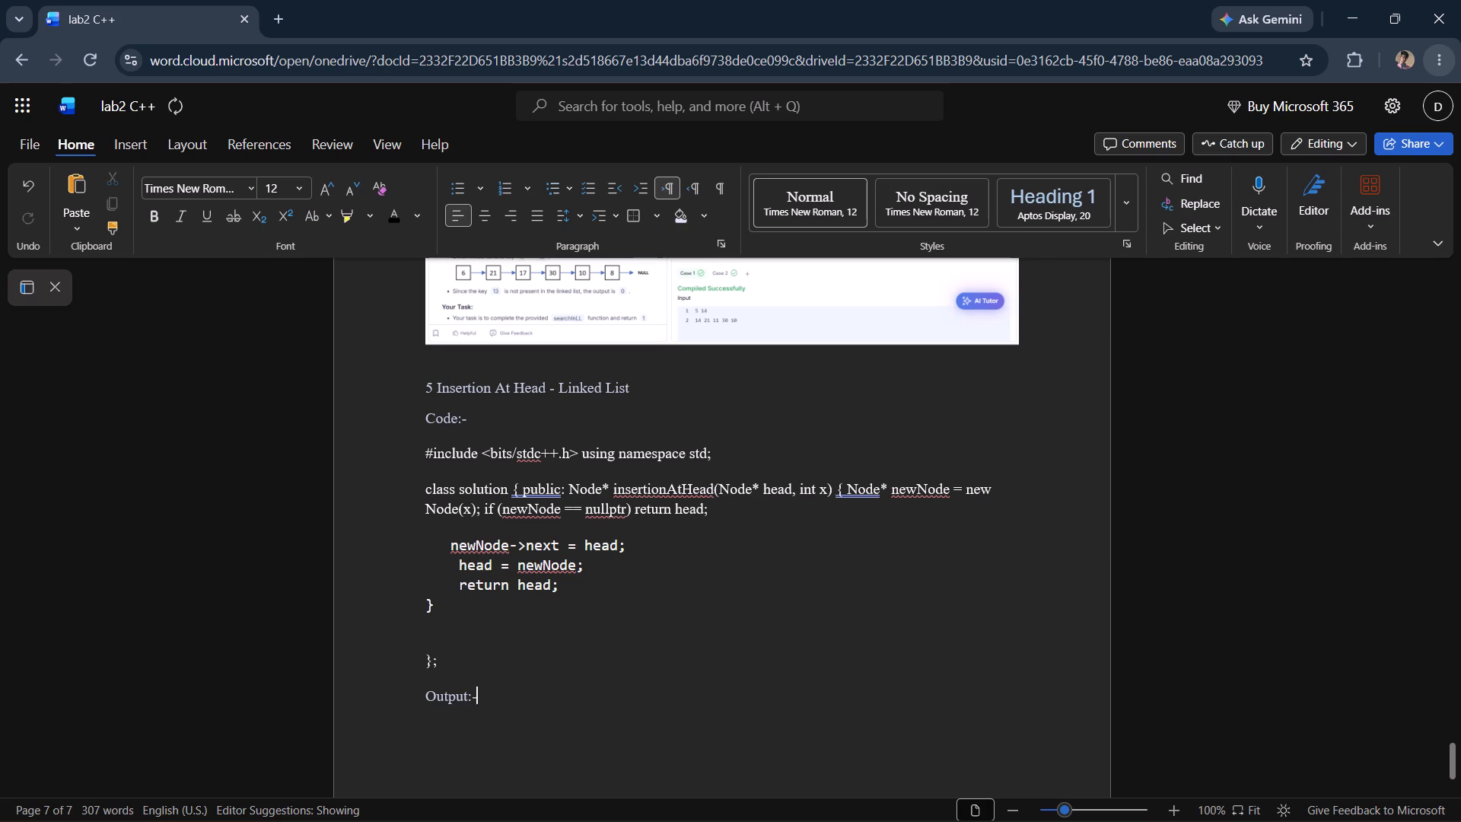
pyautogui.press('Return')
# Run the Insertion At Head solution on the exercise page and capture a screenshot of the whole page area with the test case results.
pyautogui.hotkey('alt', 'Tab')
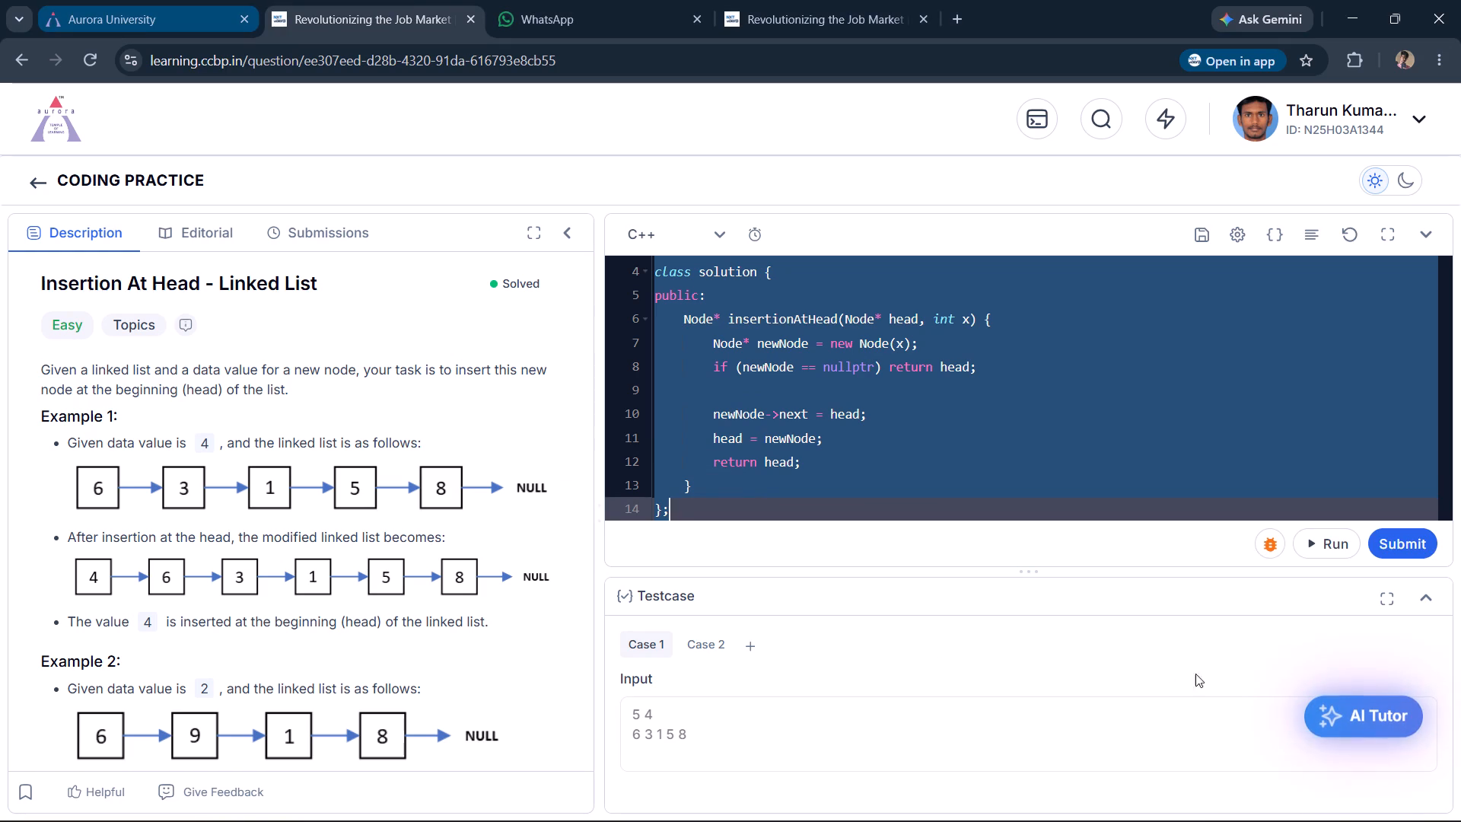
pyautogui.click(1334, 550)
pyautogui.press('Print')
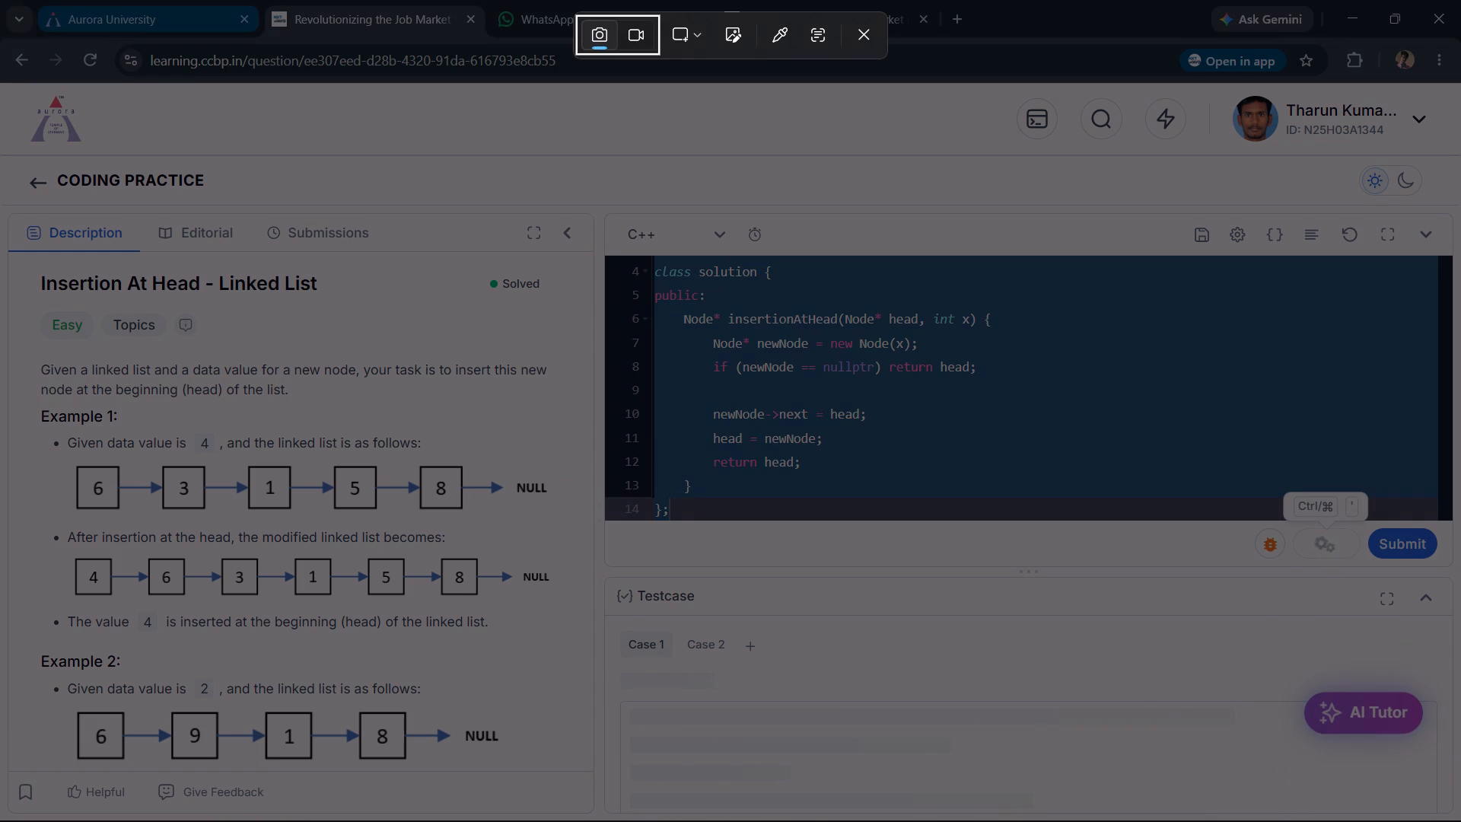
pyautogui.click(863, 37)
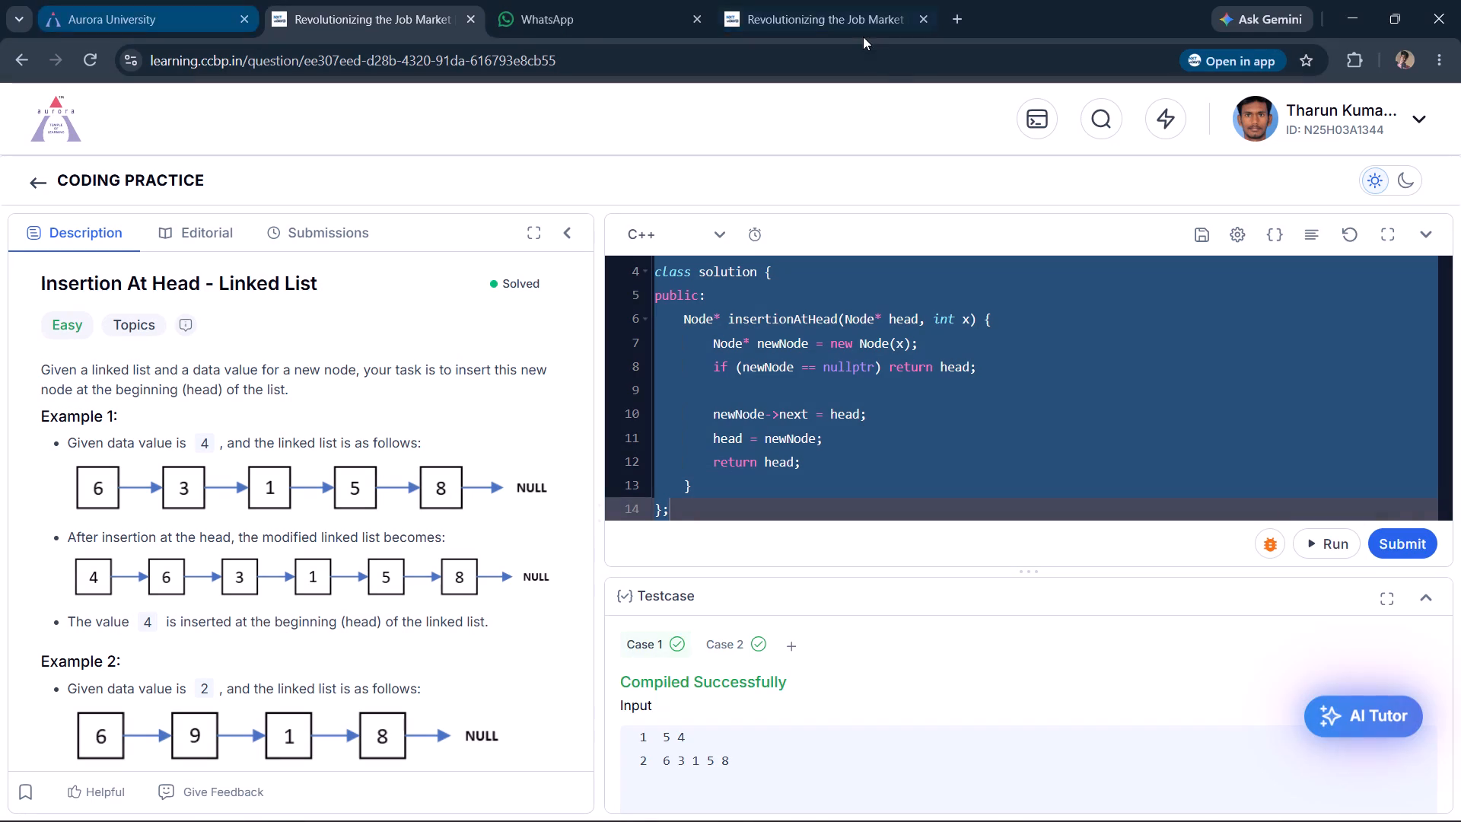
pyautogui.press('Print')
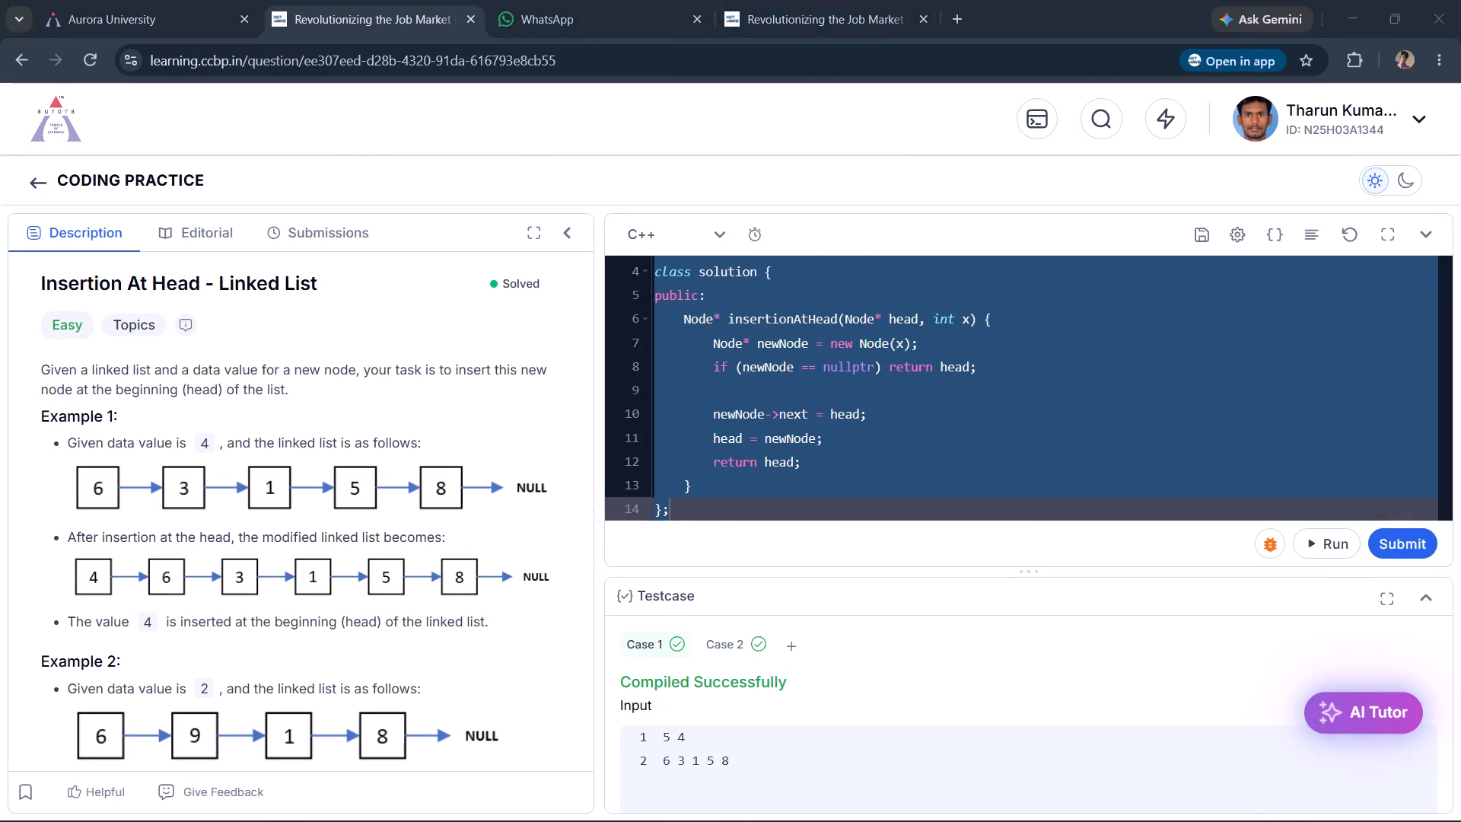
pyautogui.moveTo(0, 84); pyautogui.dragTo(1460, 812)
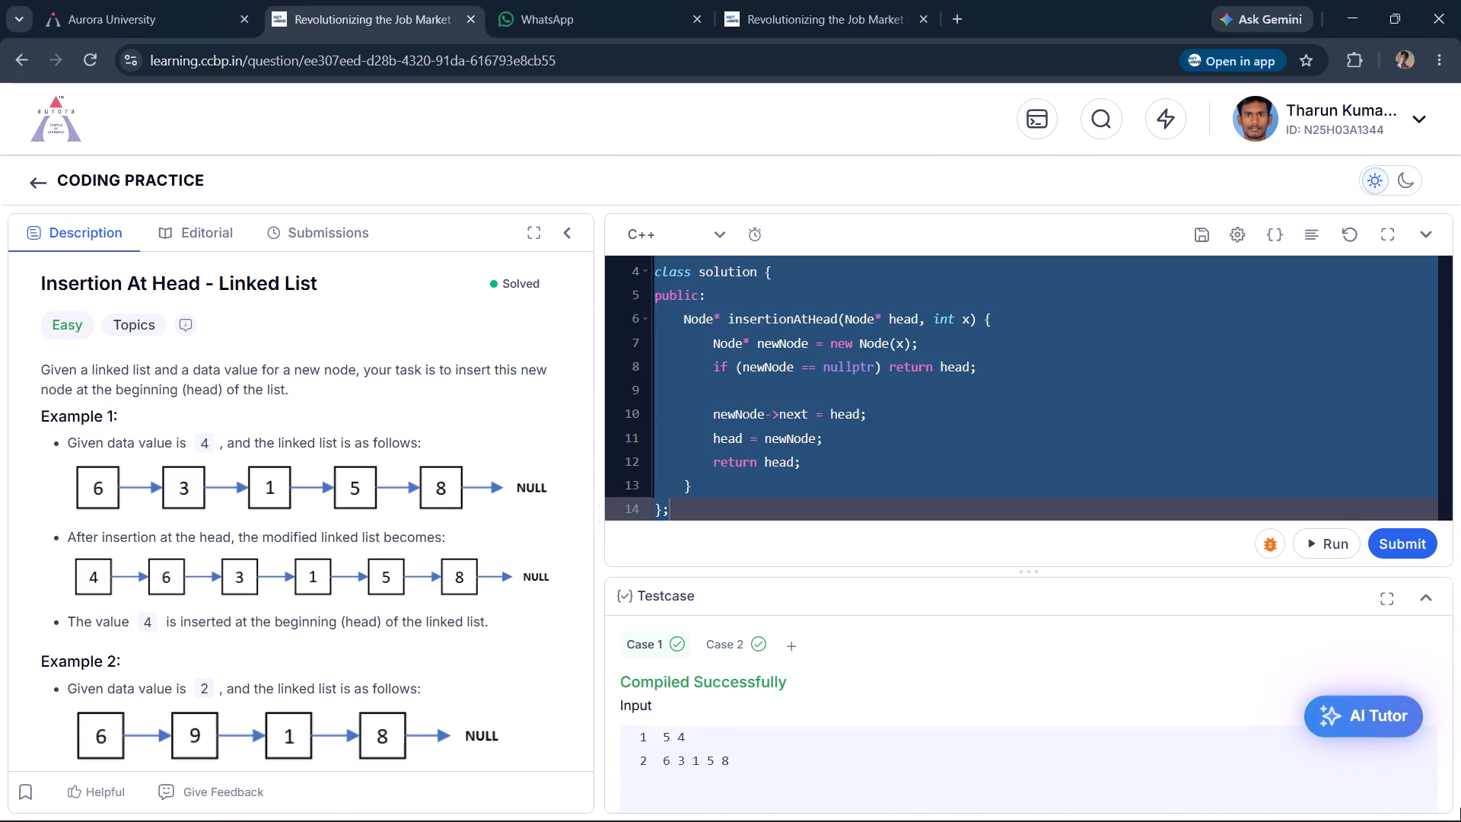
# Paste the captured Insertion At Head screenshot under "Output:-" in the lab2 C++ document.
pyautogui.hotkey('alt', 'Tab')
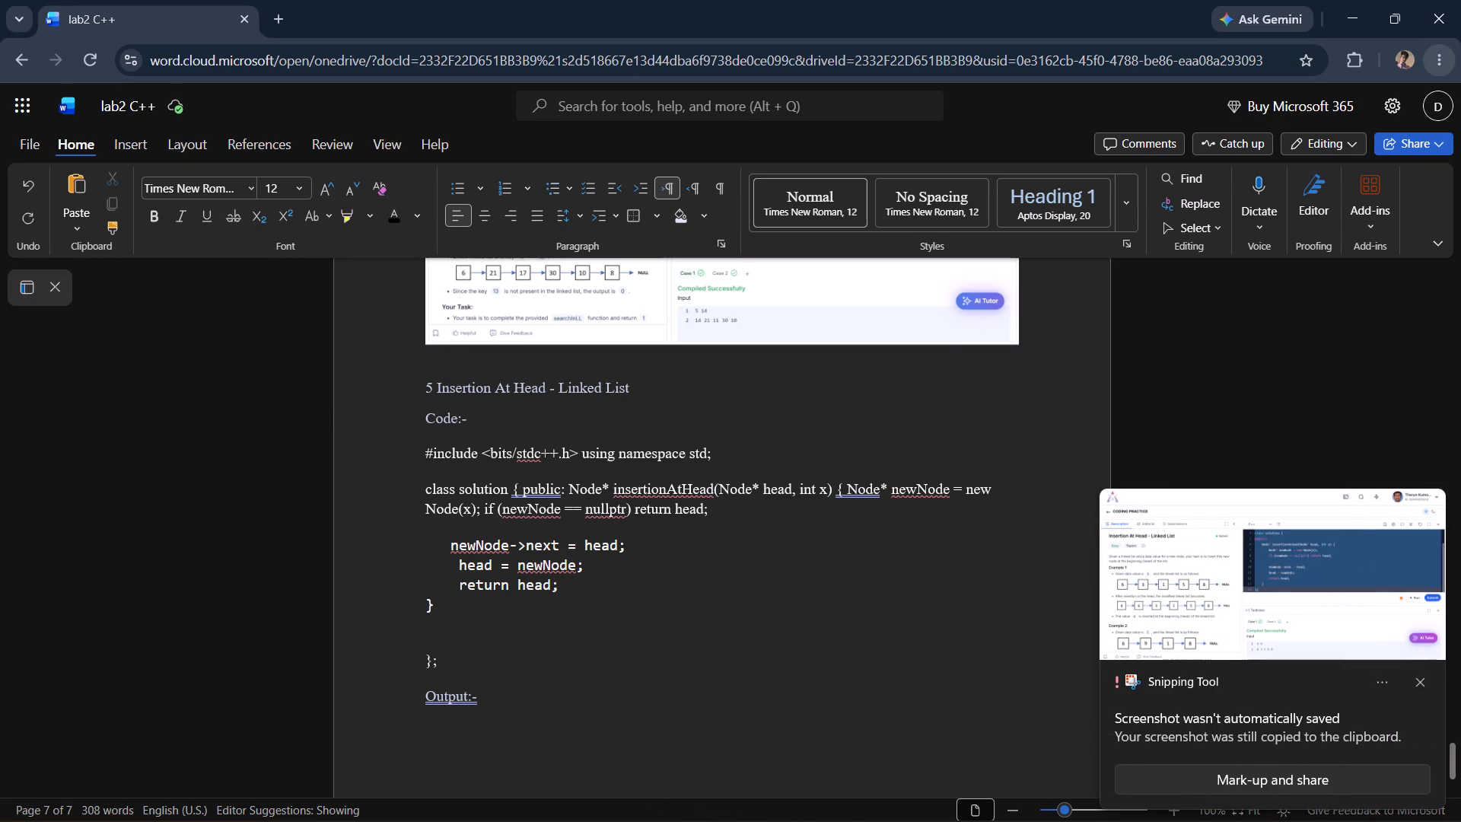
pyautogui.hotkey('ctrl', 'v')
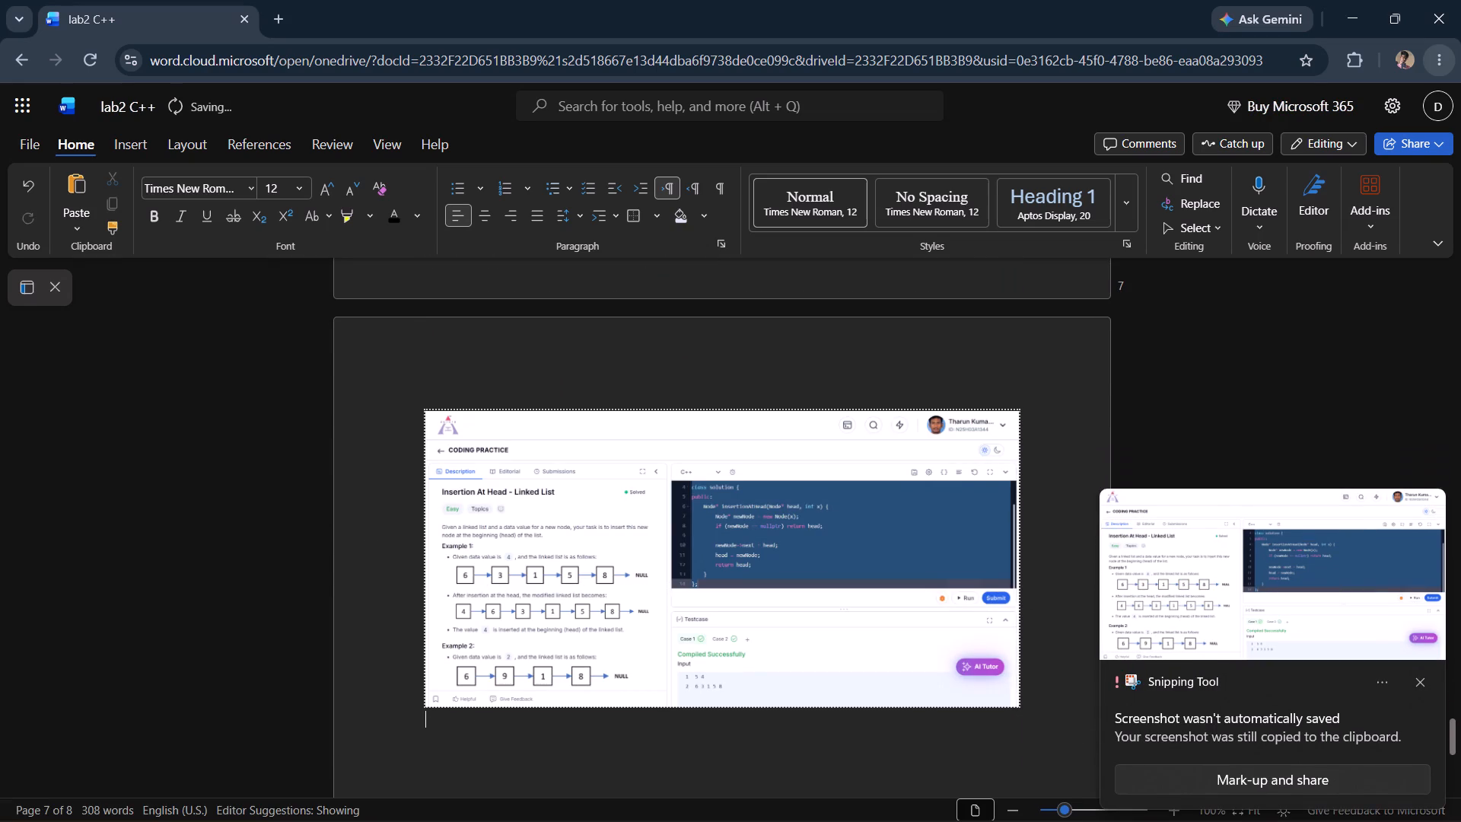
# Leave a blank line below the screenshot and add exercise number 6 with "Code:-" and "Output:-" labels on separate lines.
pyautogui.press('6')
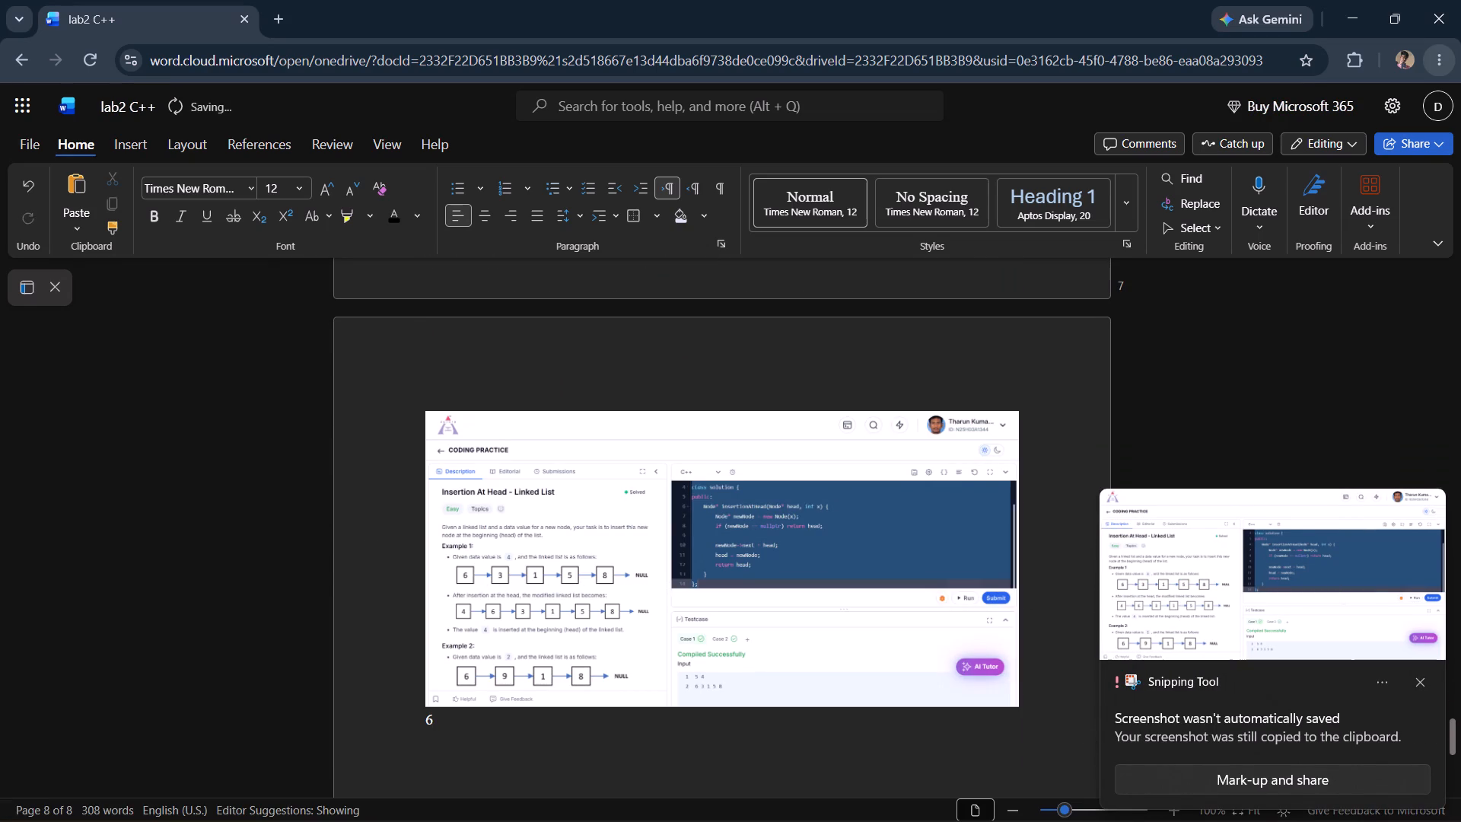
pyautogui.press('BackSpace')
pyautogui.press('Return')
pyautogui.write('6')
pyautogui.press('space')
pyautogui.press('Return')
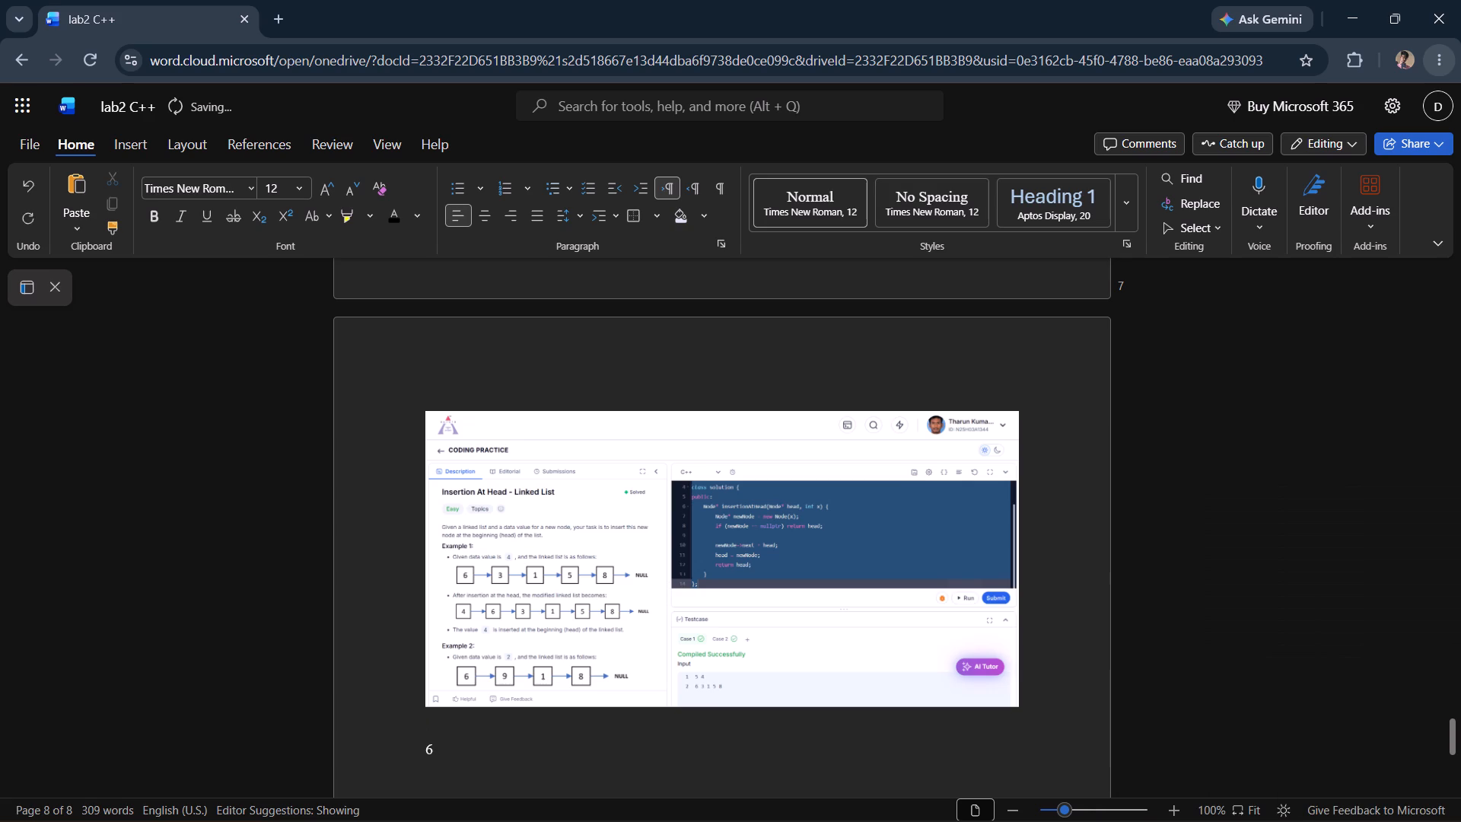
pyautogui.write('code')
pyautogui.hotkey('shift', ':')
pyautogui.press('-')
pyautogui.press('Return')
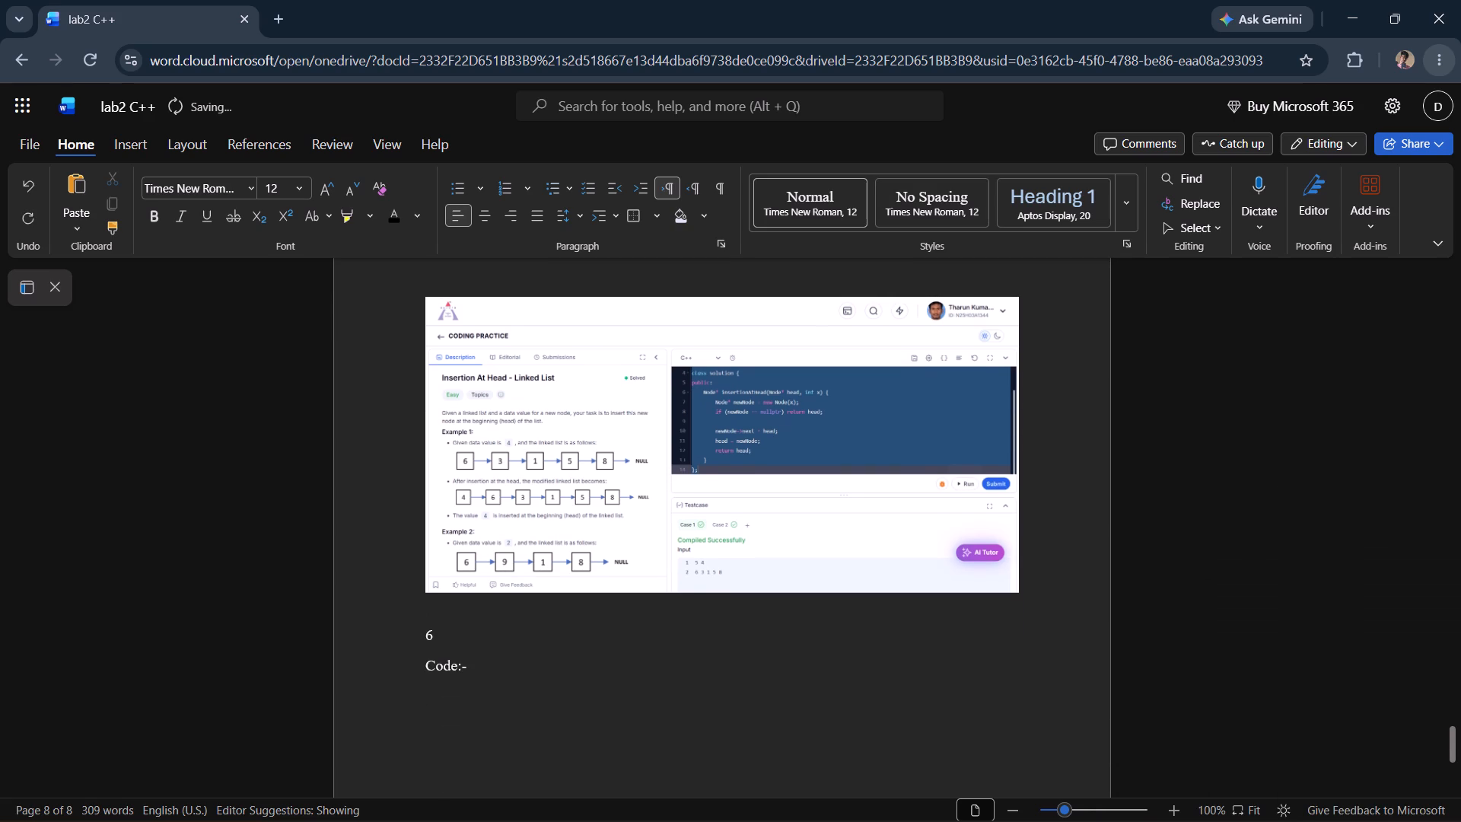
pyautogui.write('outpi')
pyautogui.press('BackSpace')
pyautogui.write('ut')
pyautogui.hotkey('shift', ':')
pyautogui.press('-')
pyautogui.press('Return')
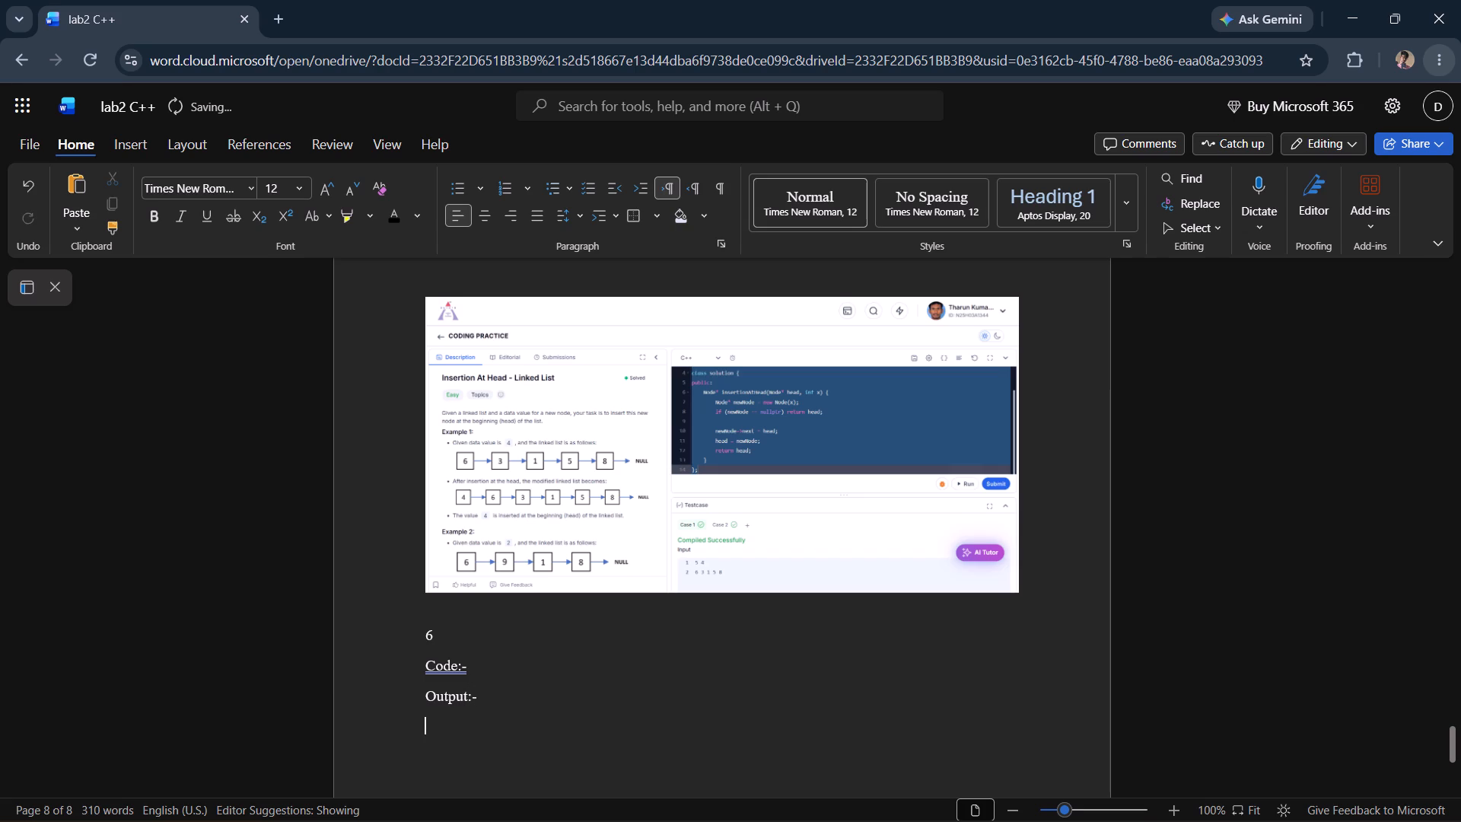
# Add exercise number 7 with "Code:-" and "Output:-" labels on separate lines below section 6.
pyautogui.press('7')
pyautogui.press('space')
pyautogui.press('Return')
pyautogui.write('code:-')
pyautogui.press('Return')
pyautogui.write('outputt')
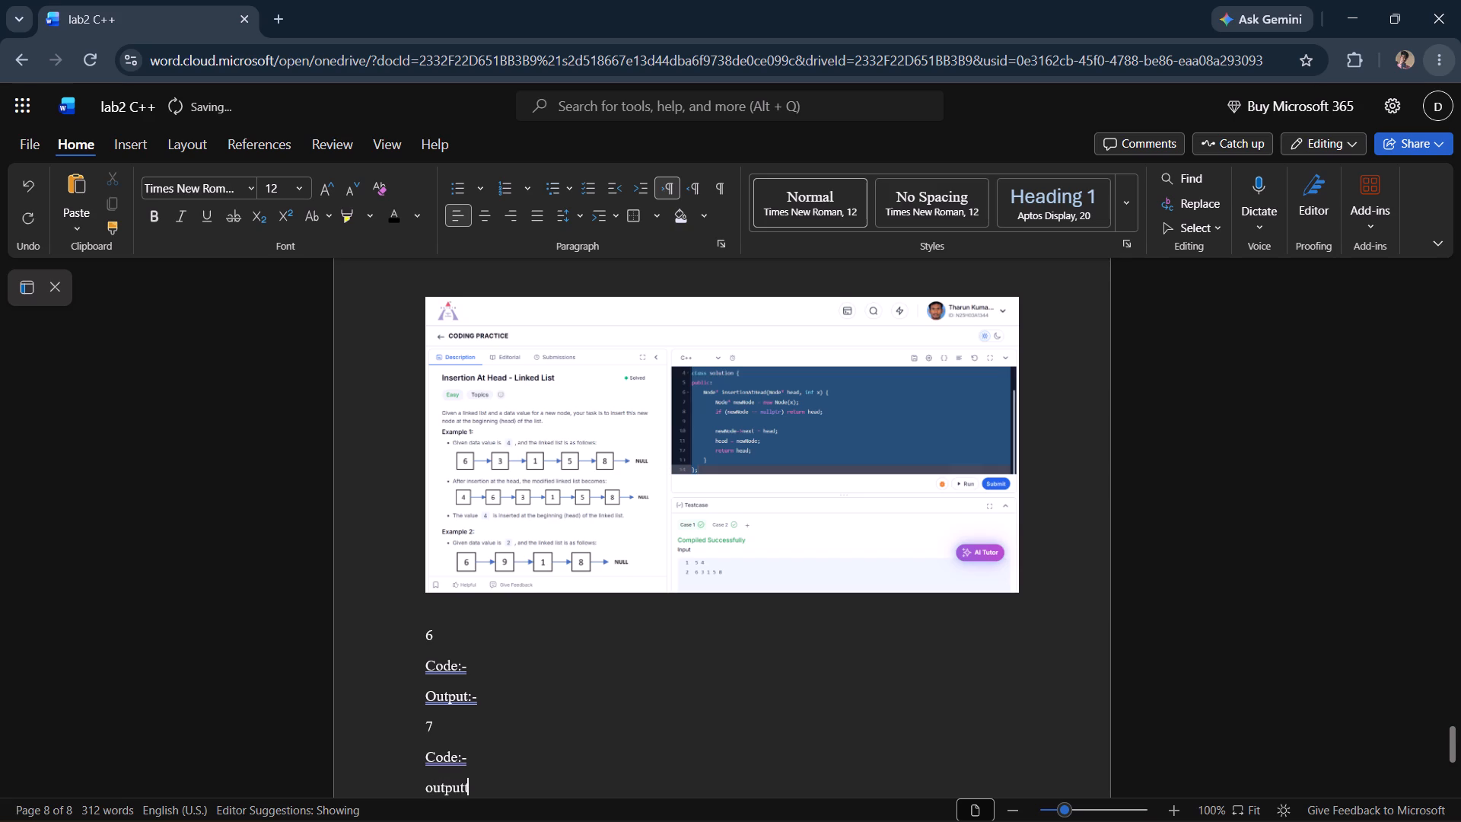
pyautogui.press('BackSpace')
pyautogui.press(';')
pyautogui.press('BackSpace')
pyautogui.write(':-')
pyautogui.press('Return')
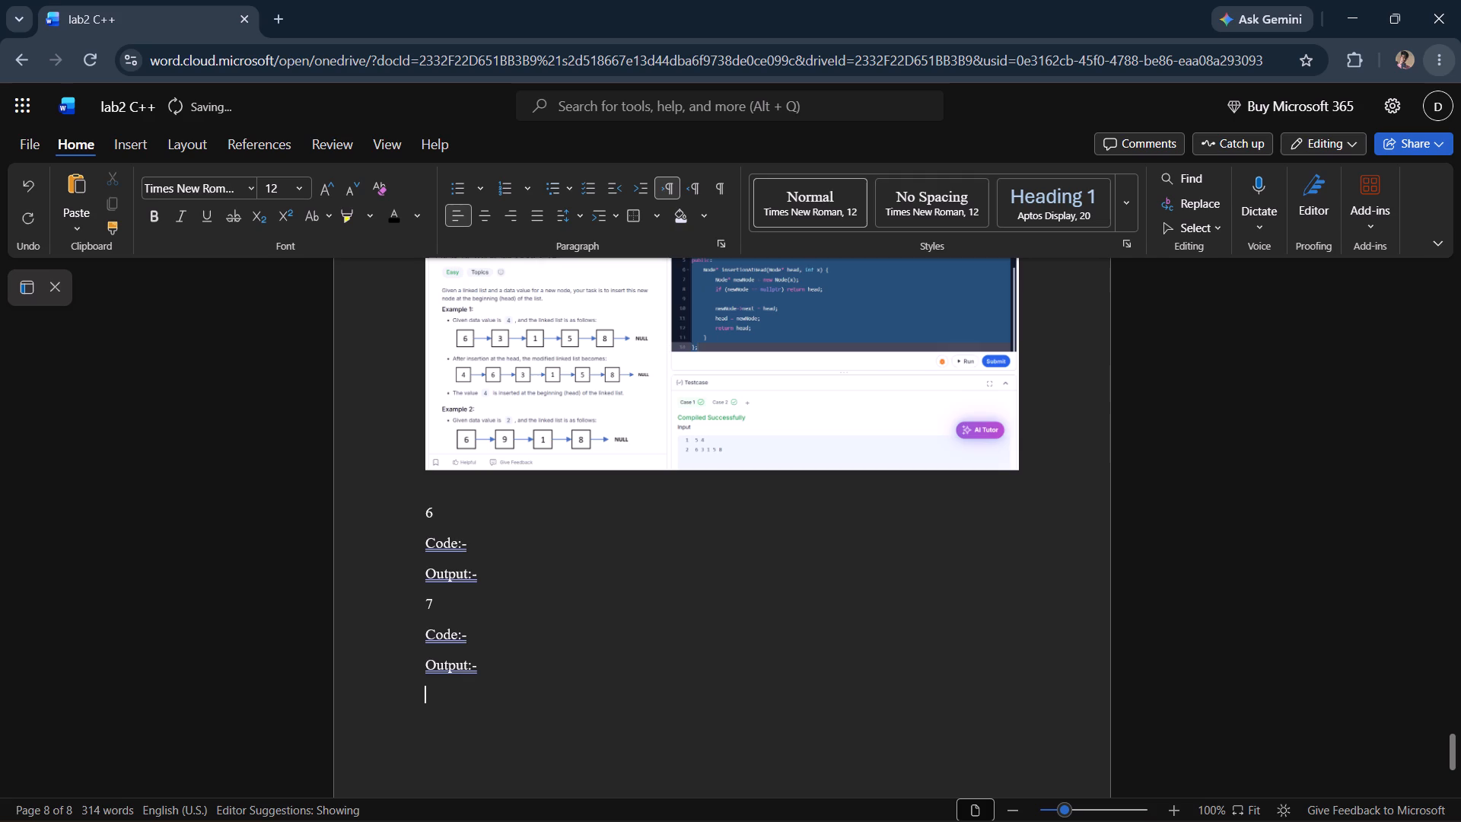
# Add exercise number 8 with "Code:-" and "Output:-" labels on separate lines below section 7.
pyautogui.press('8')
pyautogui.press('Return')
pyautogui.write('code:-')
pyautogui.press('Return')
pyautogui.write('output:-')
pyautogui.press('Return')
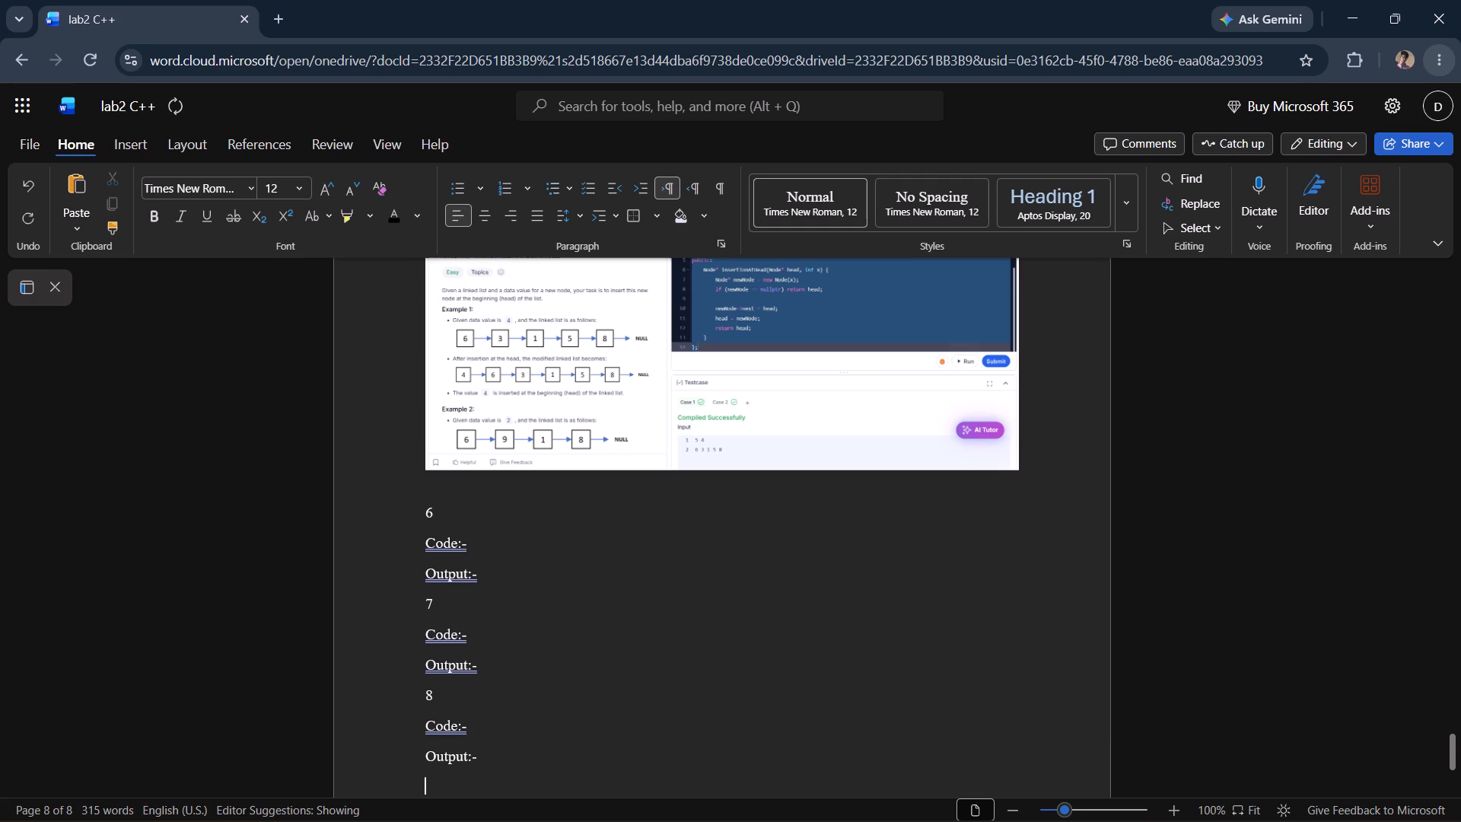
# Add exercise number 9 with "Code:-" and "Output:-" labels on separate lines below section 8.
pyautogui.press('9')
pyautogui.press('Return')
pyautogui.write('code')
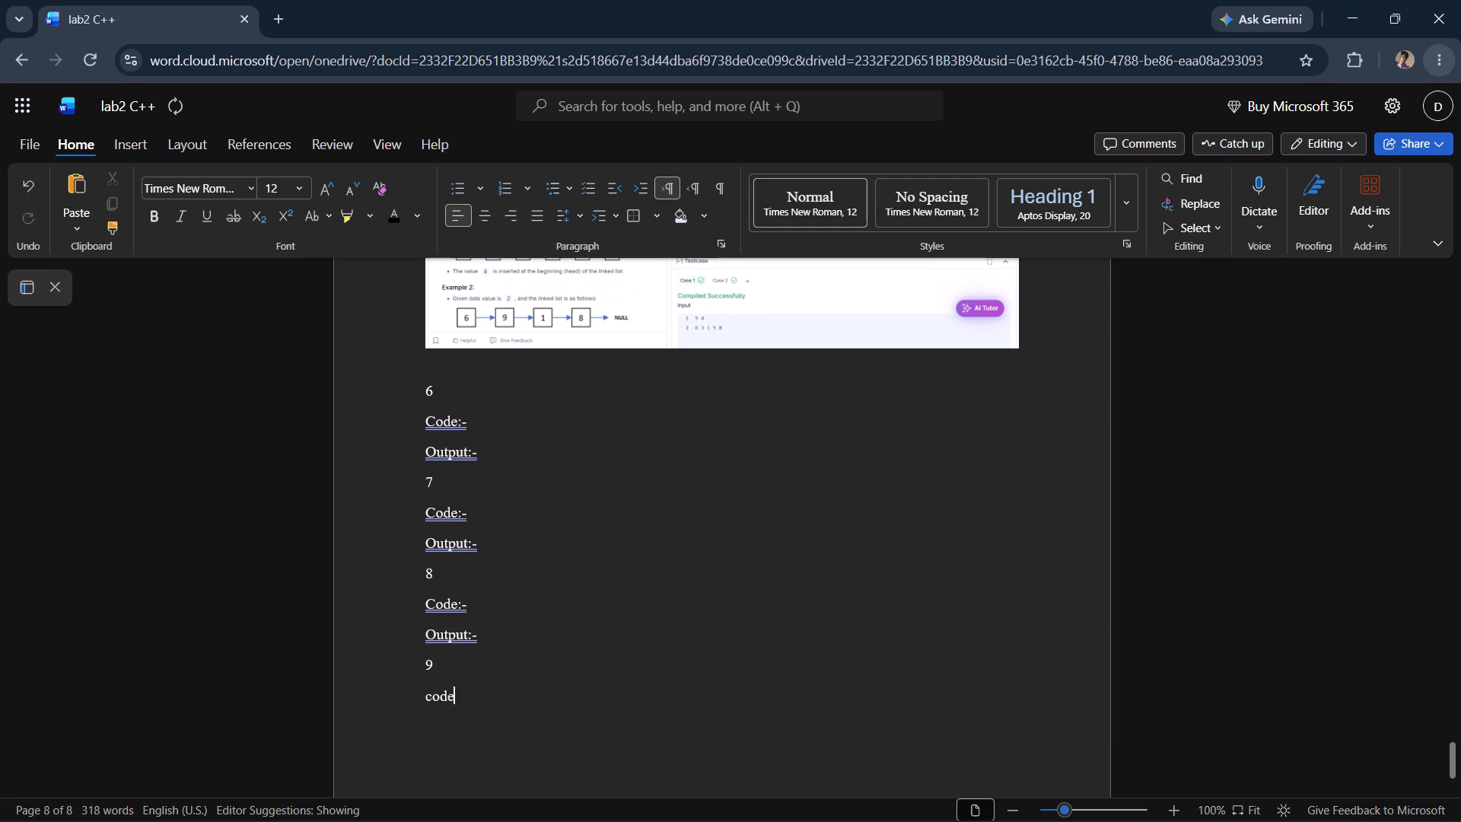
pyautogui.write(':-')
pyautogui.press('Return')
pyautogui.write('output')
pyautogui.write(':-')
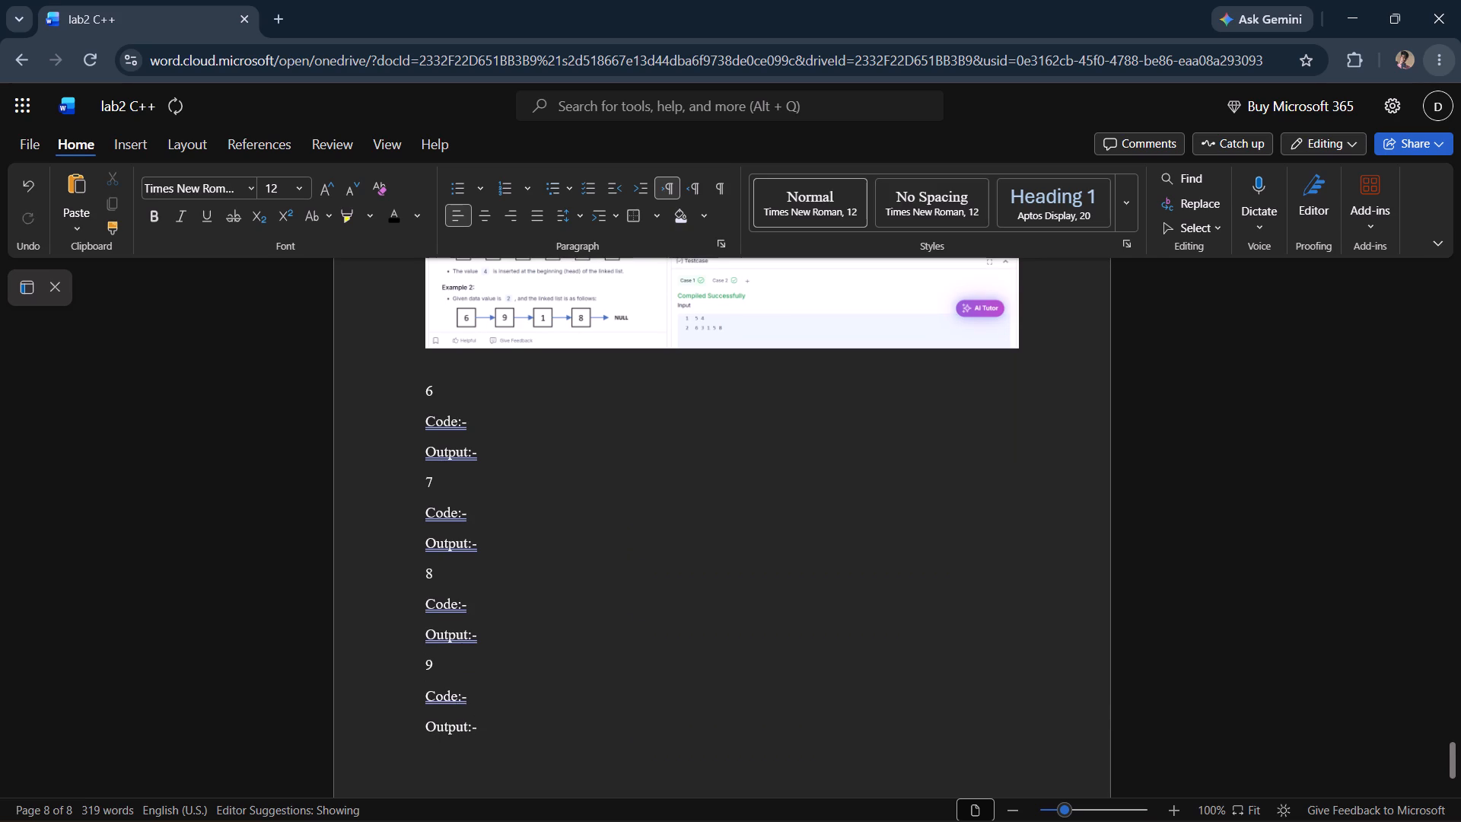
pyautogui.press('Return')
# Add exercise number 10 with "Code:-" and "Output:-" labels on separate lines below section 9.
pyautogui.write('10')
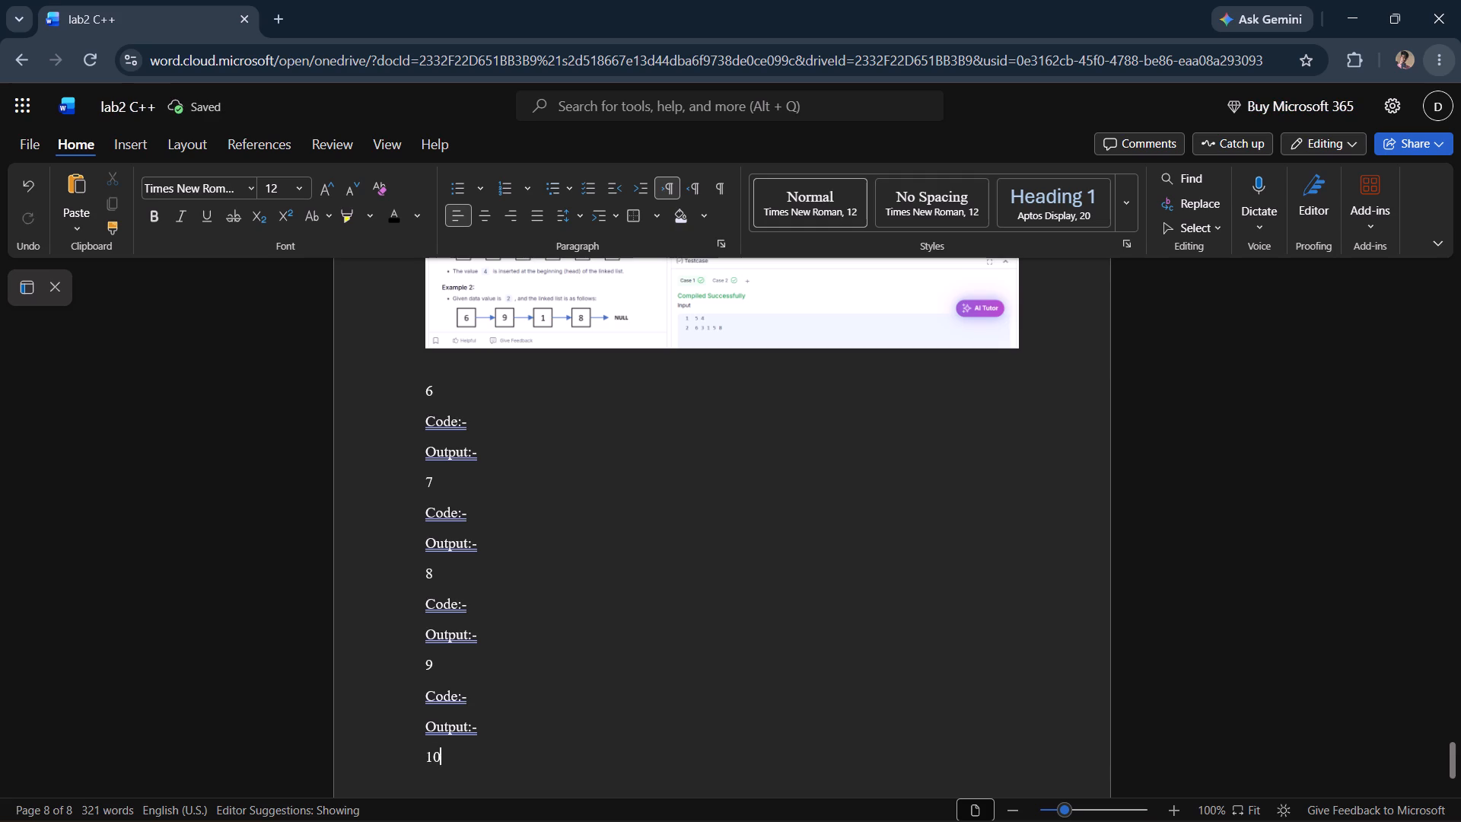
pyautogui.press('Return')
pyautogui.write('code:-')
pyautogui.press('Return')
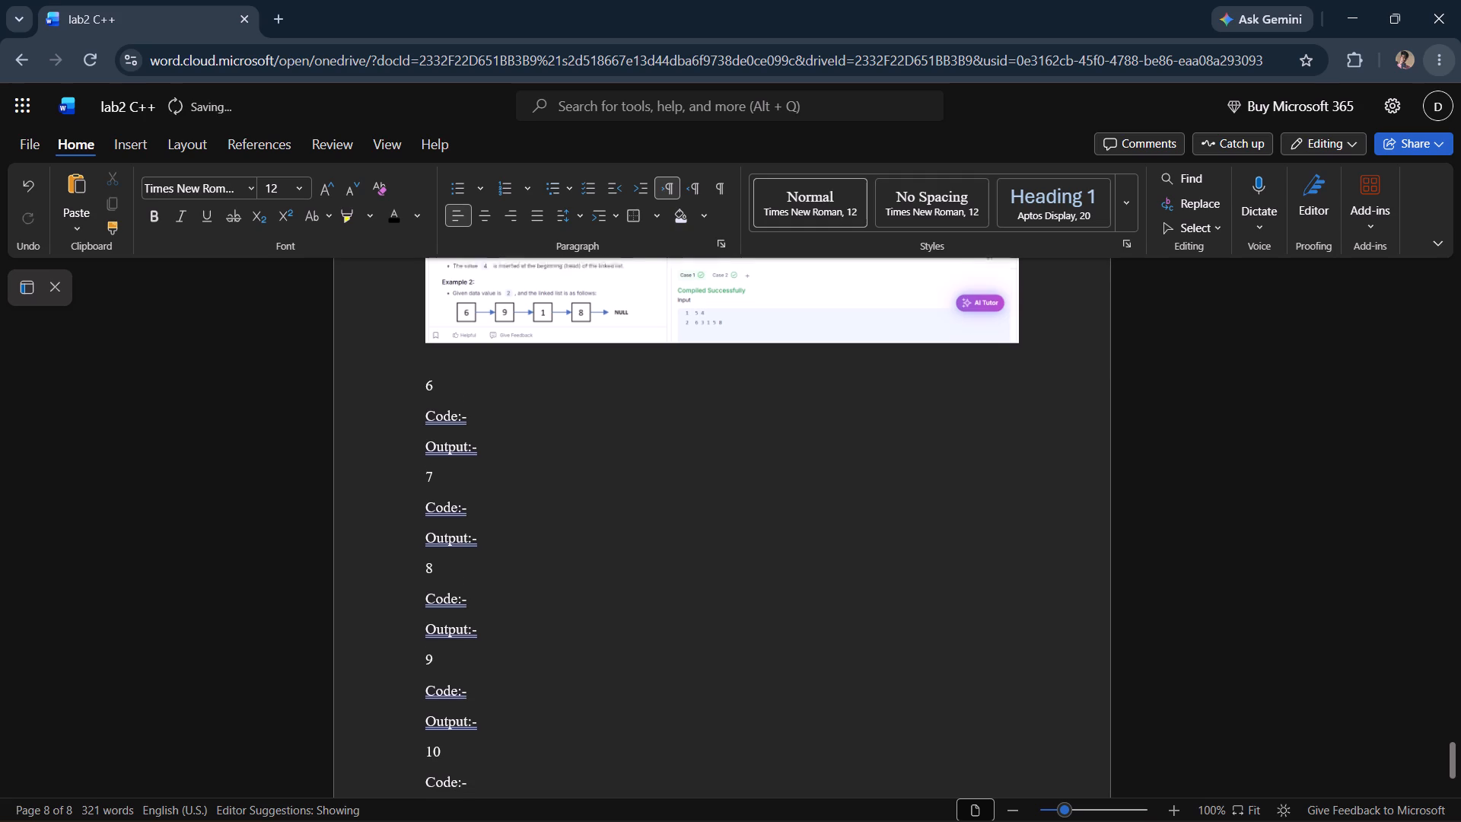
pyautogui.write('output:')
pyautogui.press('Return')
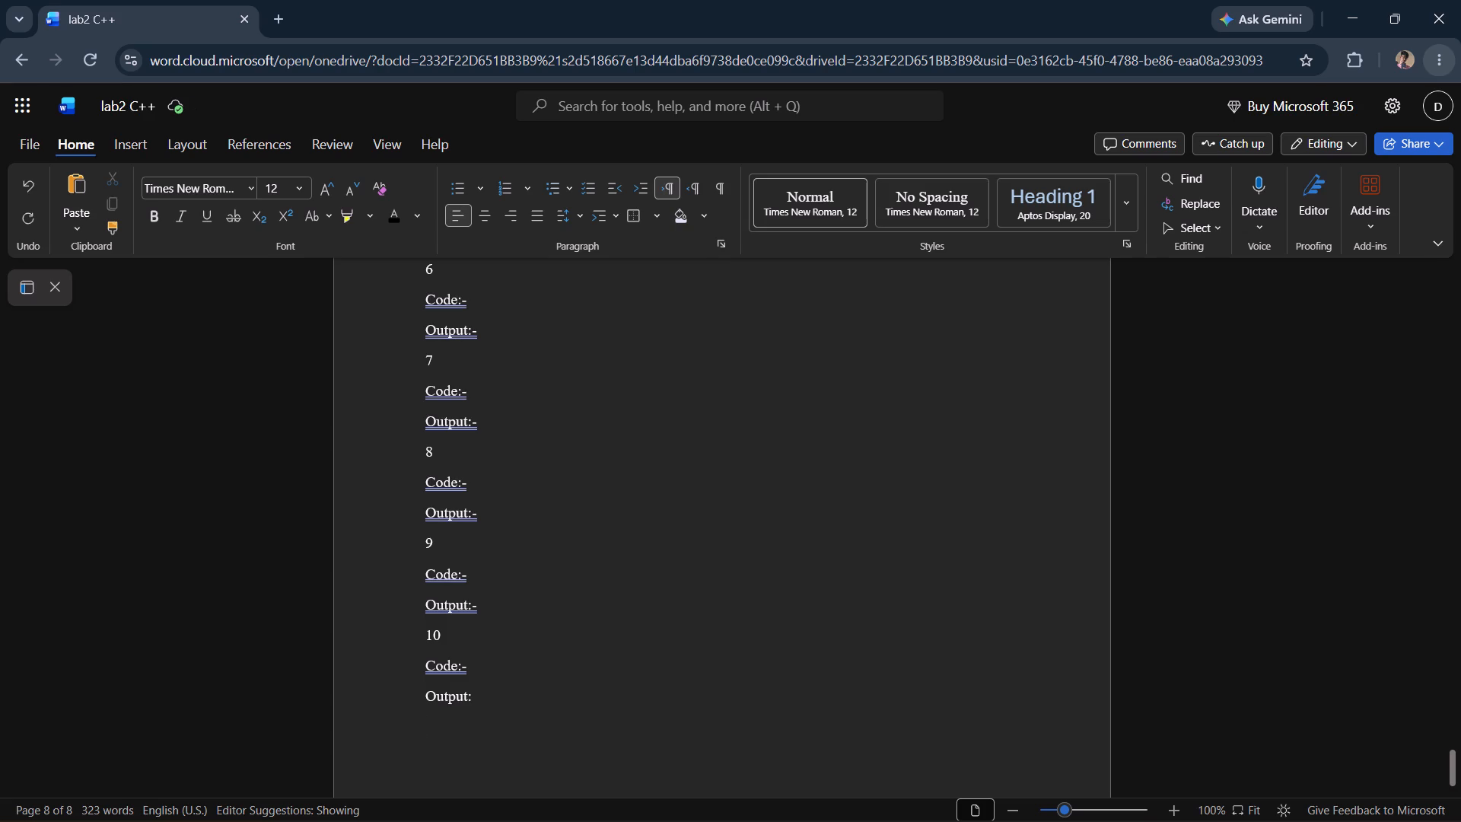
pyautogui.press('BackSpace')
pyautogui.press('BackSpace')
pyautogui.write(':-')
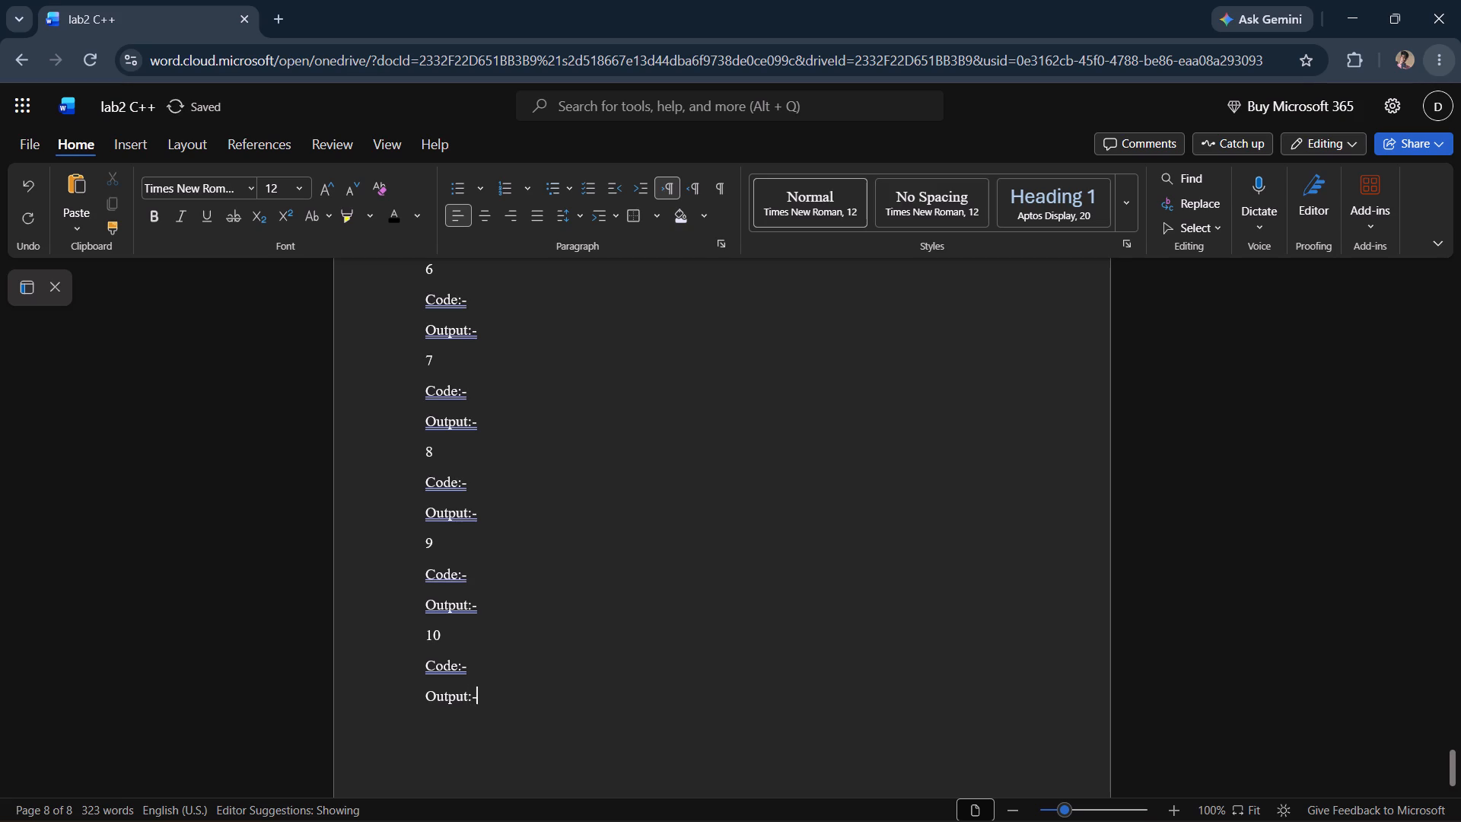
pyautogui.press('Return')
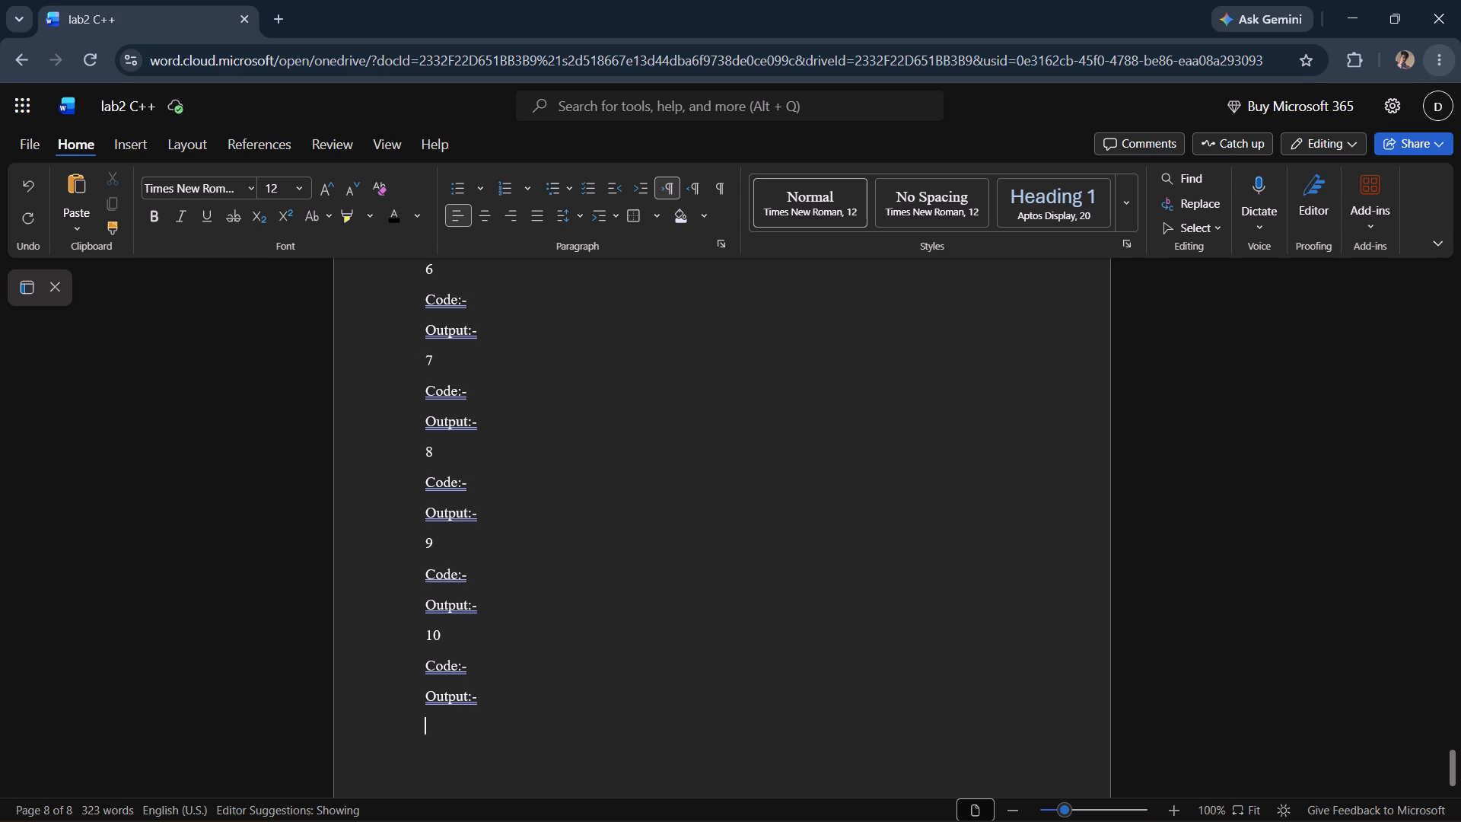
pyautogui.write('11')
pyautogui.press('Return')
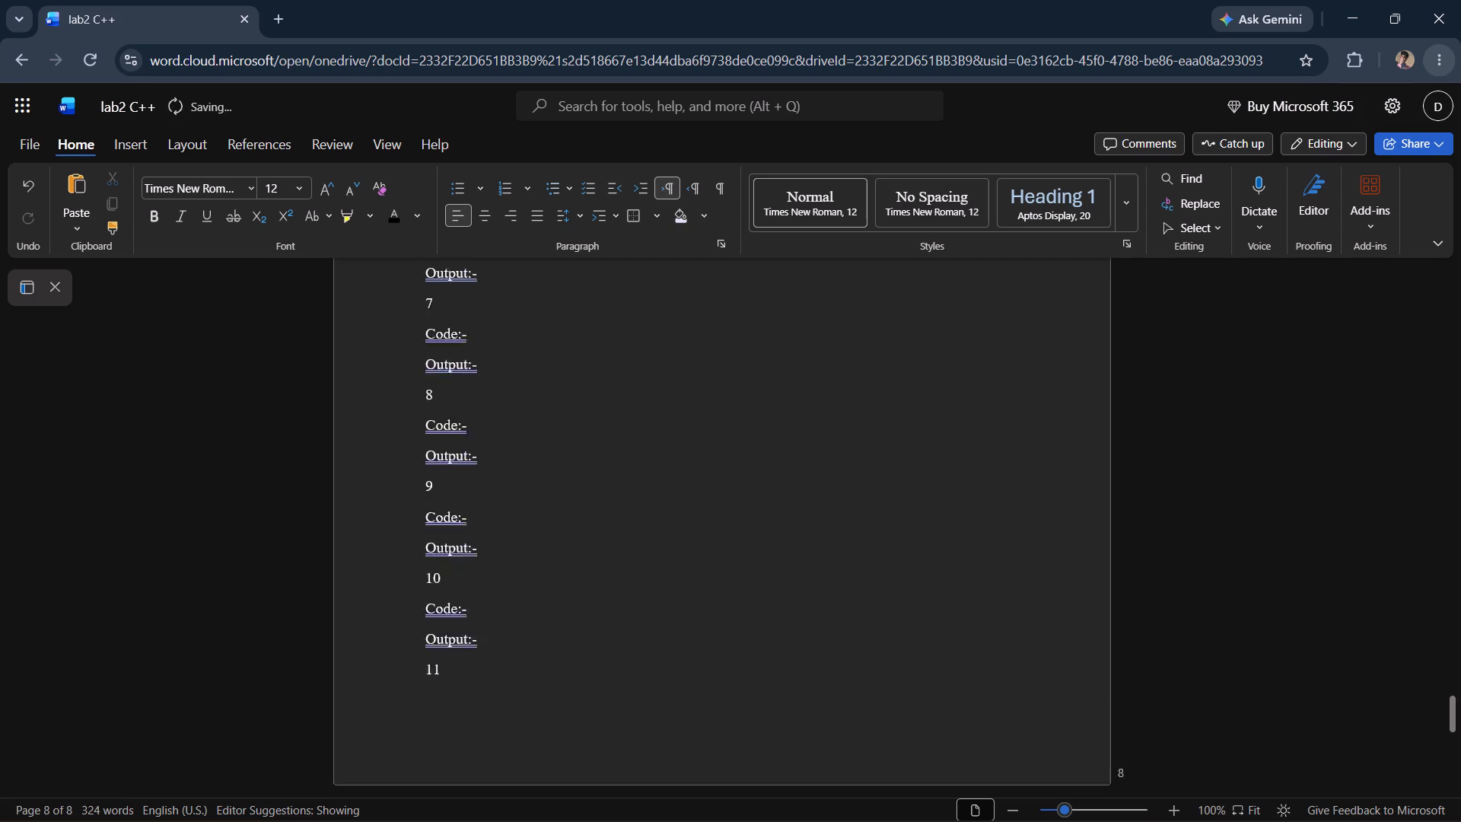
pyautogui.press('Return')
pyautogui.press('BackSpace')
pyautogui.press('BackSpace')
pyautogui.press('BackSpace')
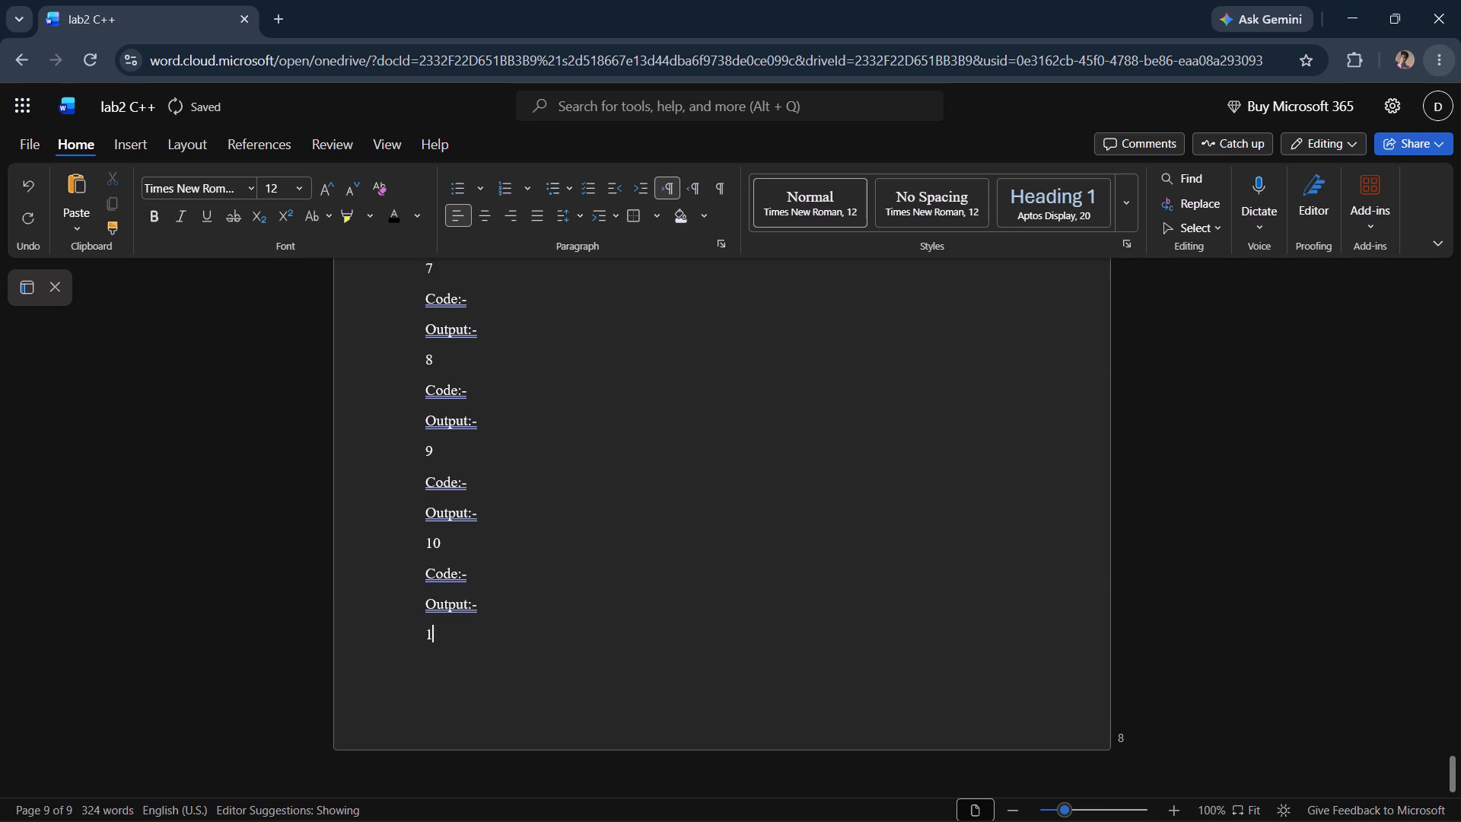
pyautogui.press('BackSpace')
# Add exercise number 11 on the following page, one blank line after section 10, with "Code:-" and "Output:-" labels on separate lines.
pyautogui.press('Return')
pyautogui.write('11')
pyautogui.press('Return')
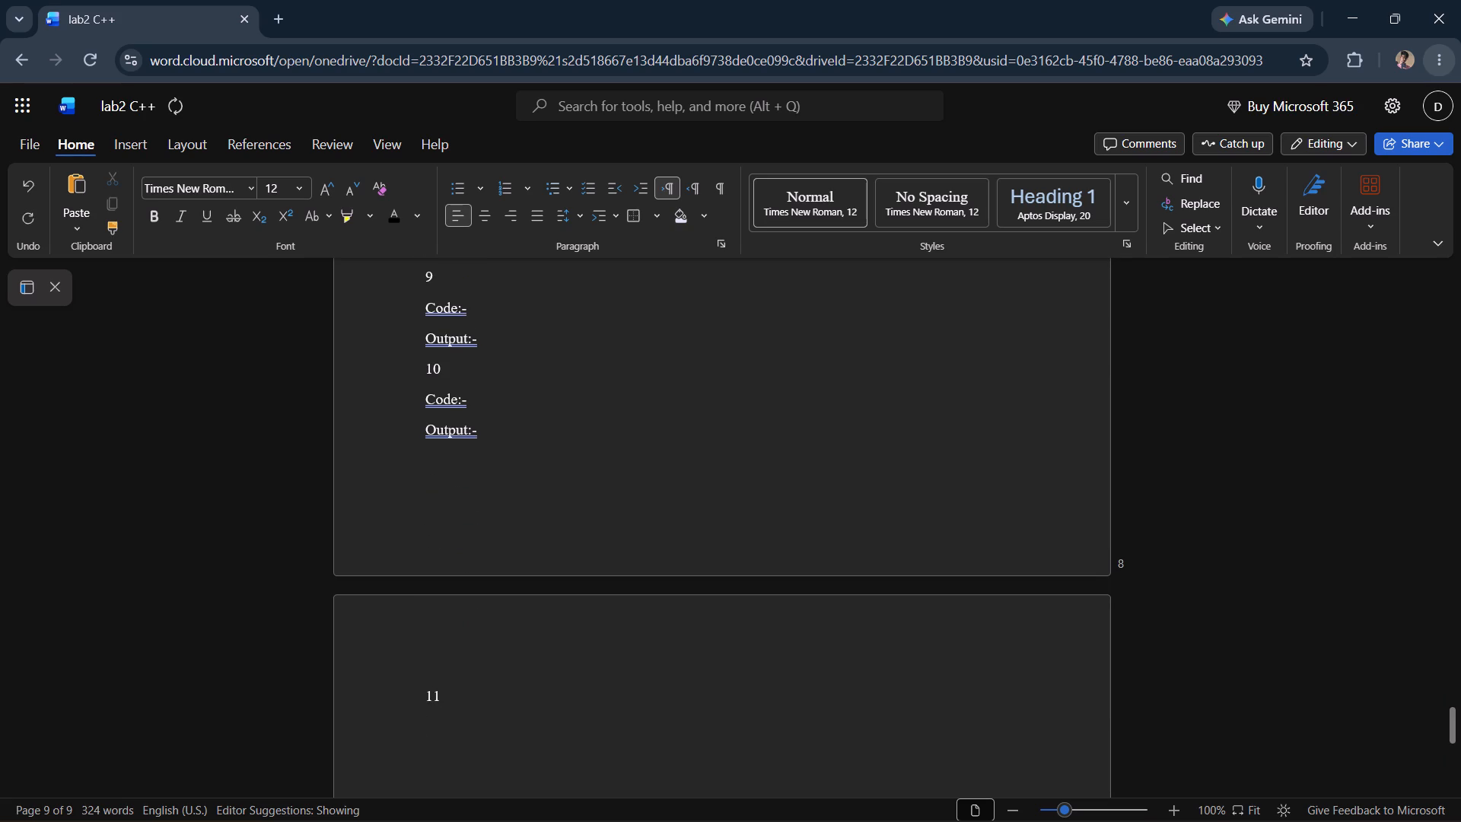
pyautogui.write('code')
pyautogui.hotkey('shift', ':')
pyautogui.press('-')
pyautogui.press('Return')
pyautogui.write('output:-')
pyautogui.press('Return')
# Add exercise number 12 below section 11 with a code label on the line under it.
pyautogui.write('12')
pyautogui.press('space')
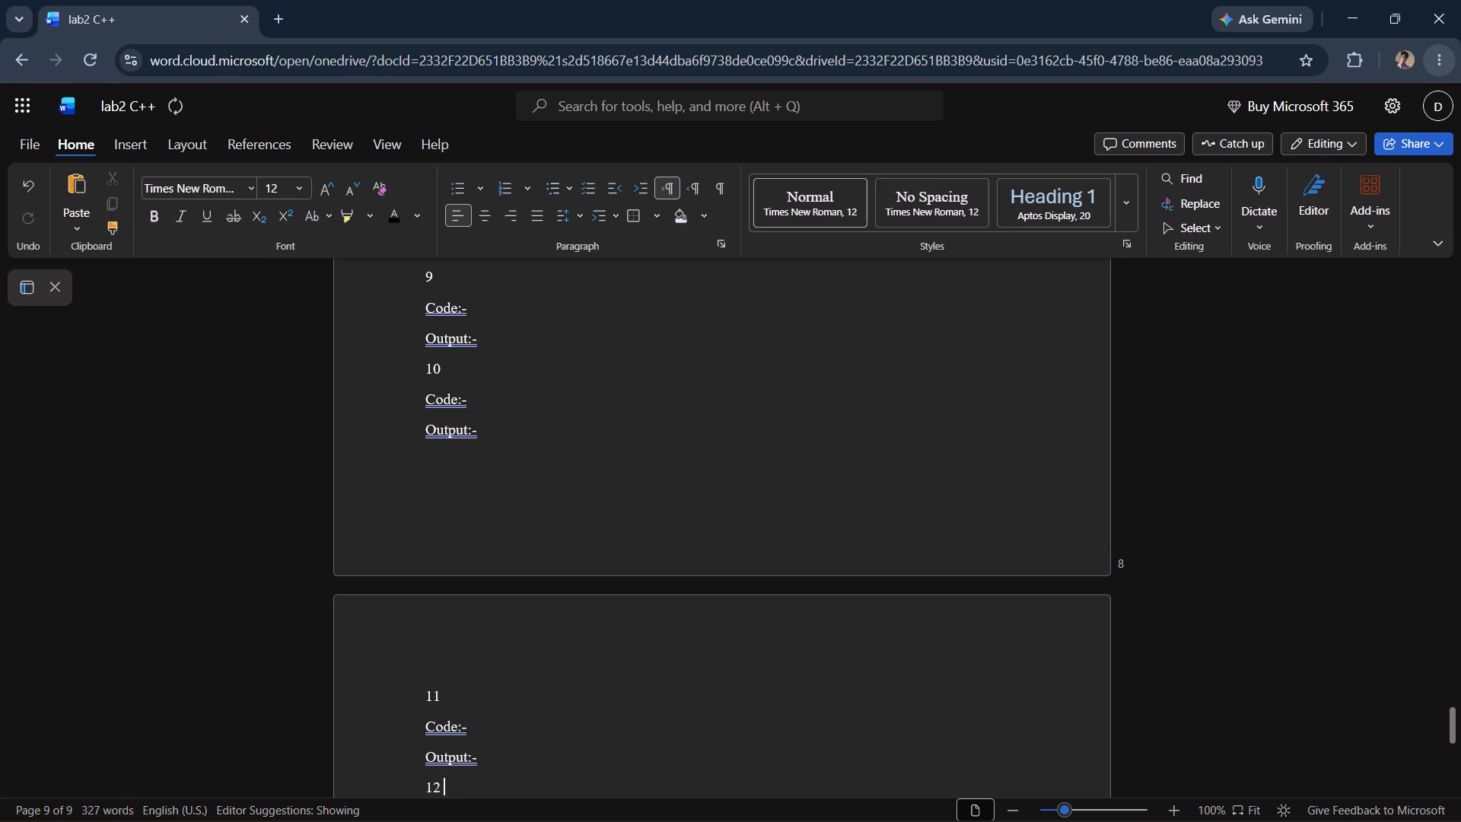
pyautogui.press('Return')
pyautogui.write('code')
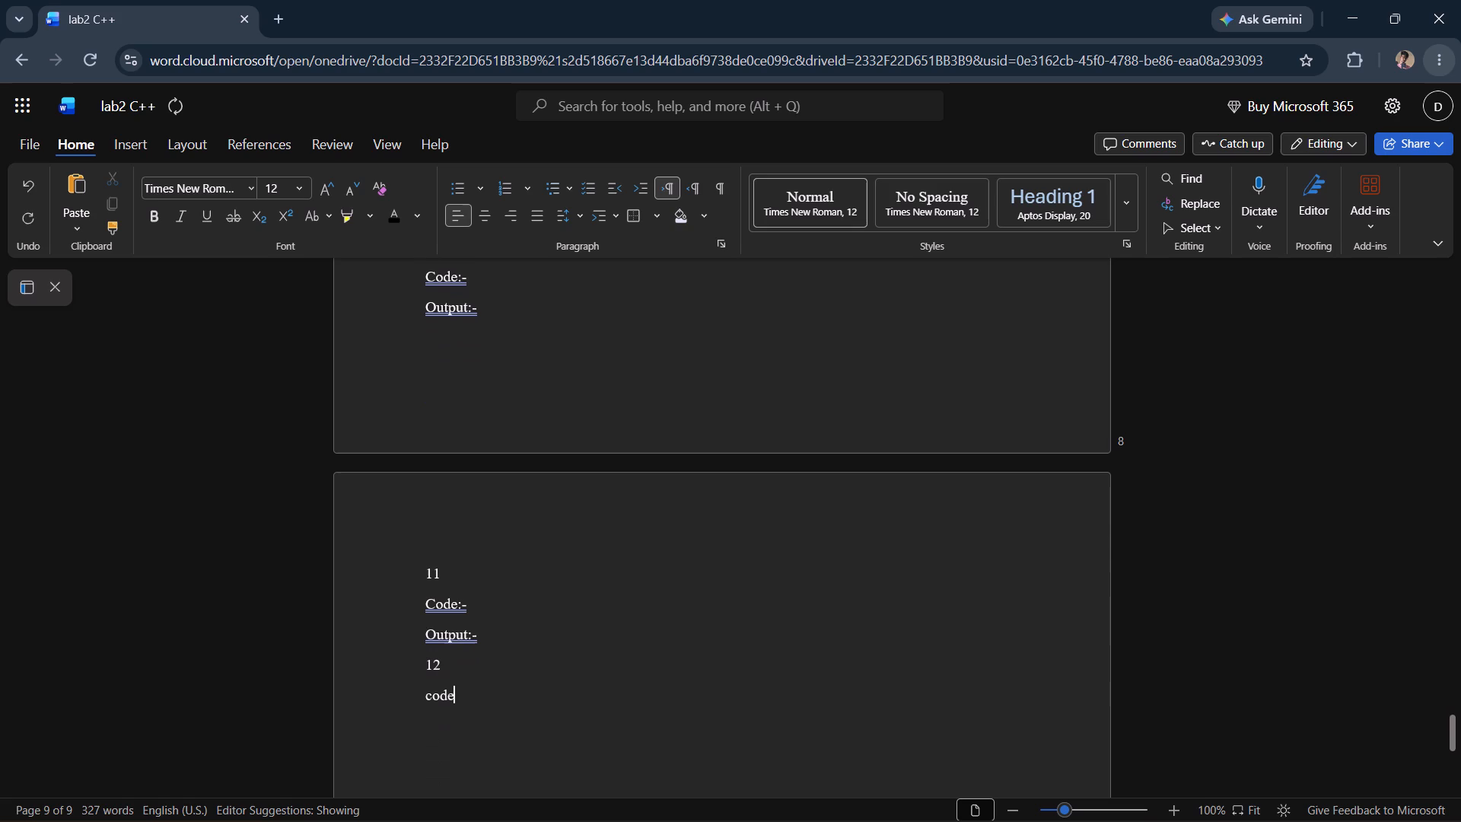
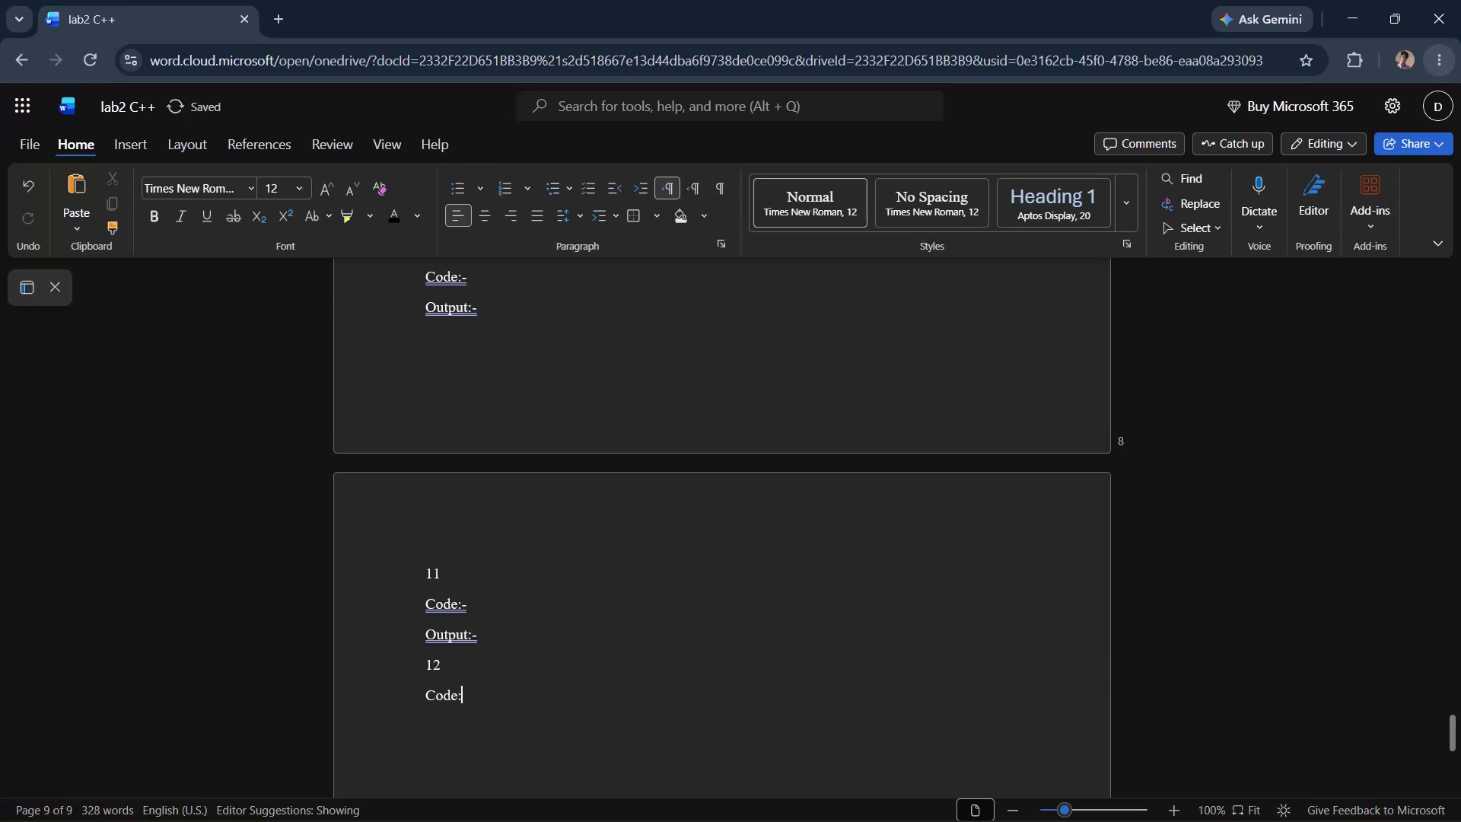
# Finish section 12 by completing its "Code:-" label and adding "Output:-" on the line below.
pyautogui.press('-')
pyautogui.press('Return')
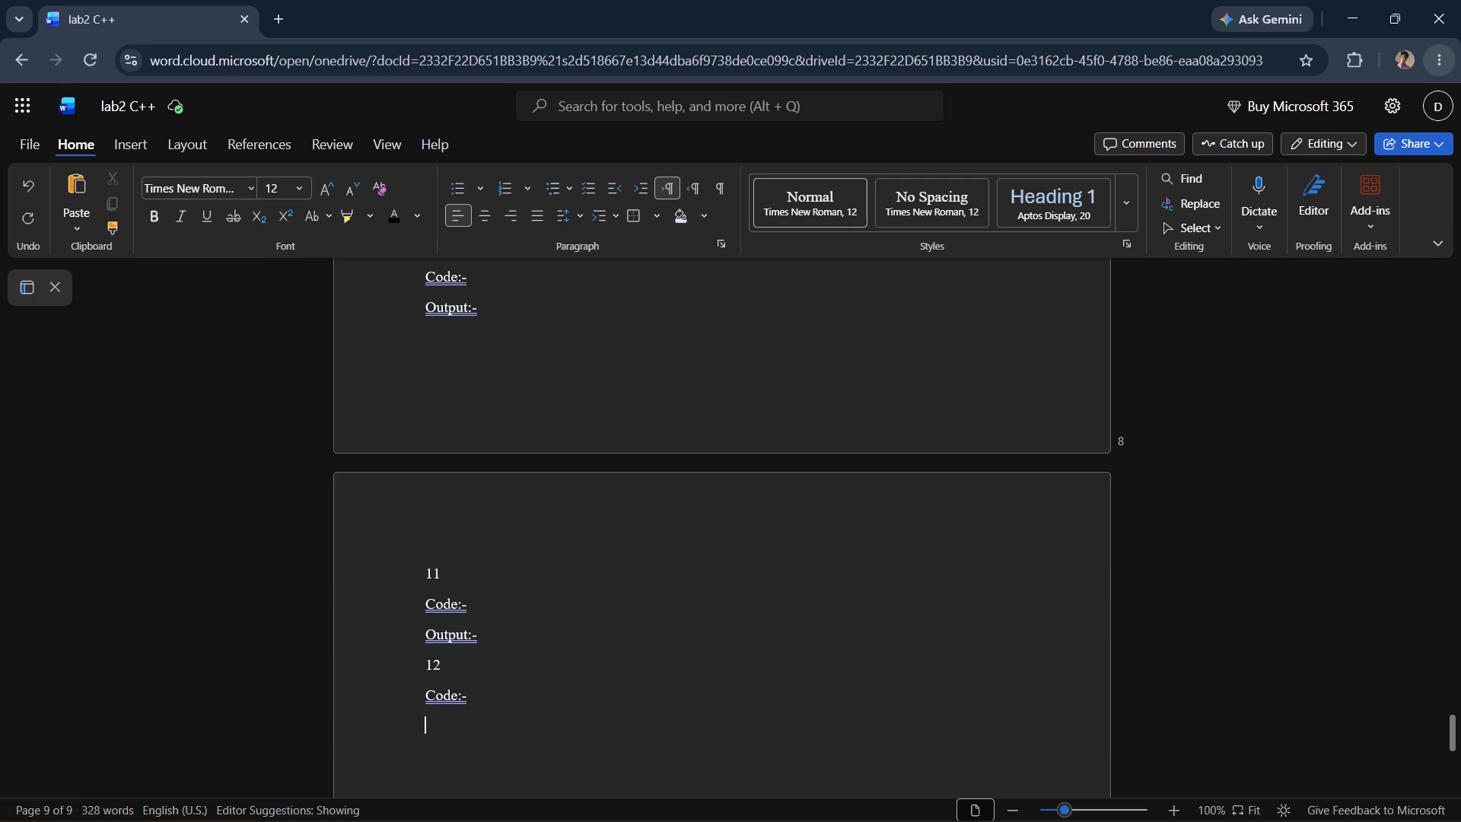
pyautogui.write('out')
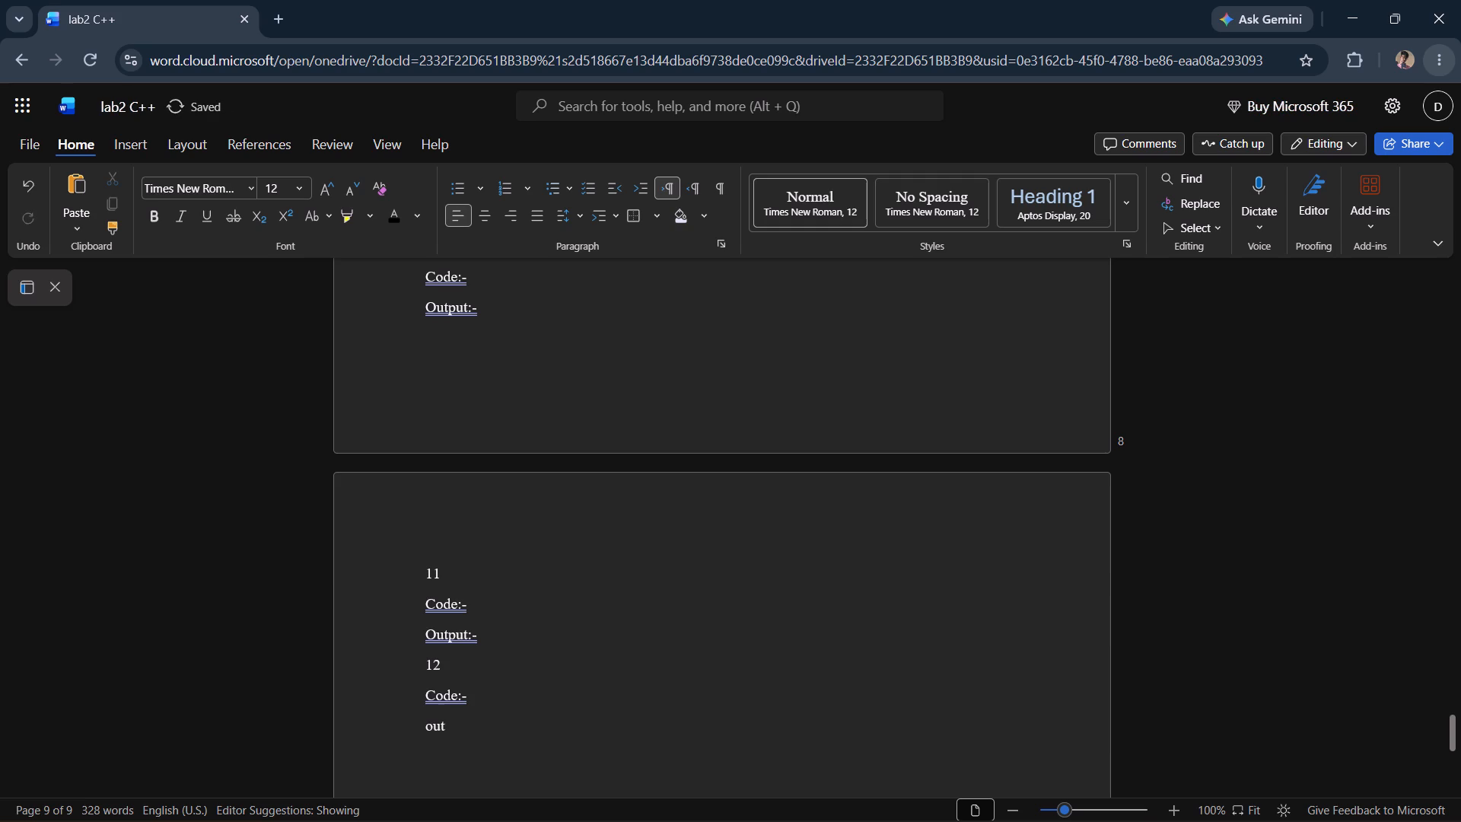
pyautogui.write('put:')
pyautogui.press('-')
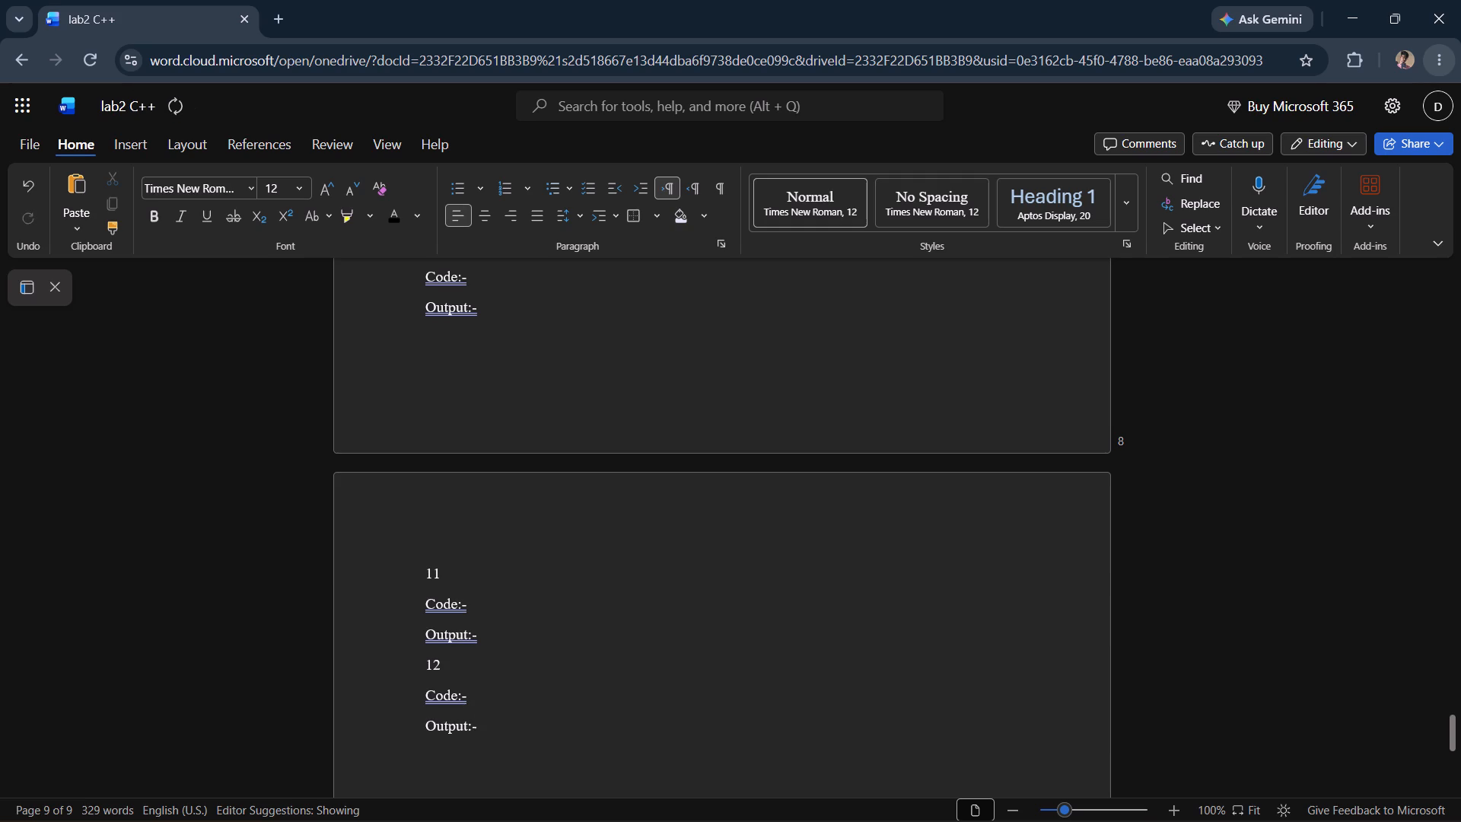
pyautogui.press('Return')
# Add exercise number 13 with "Code:-" and "Output:-" labels on separate lines below section 12.
pyautogui.press('1')
pyautogui.press('3')
pyautogui.press('Return')
pyautogui.write('code')
pyautogui.write(':-')
pyautogui.press('Return')
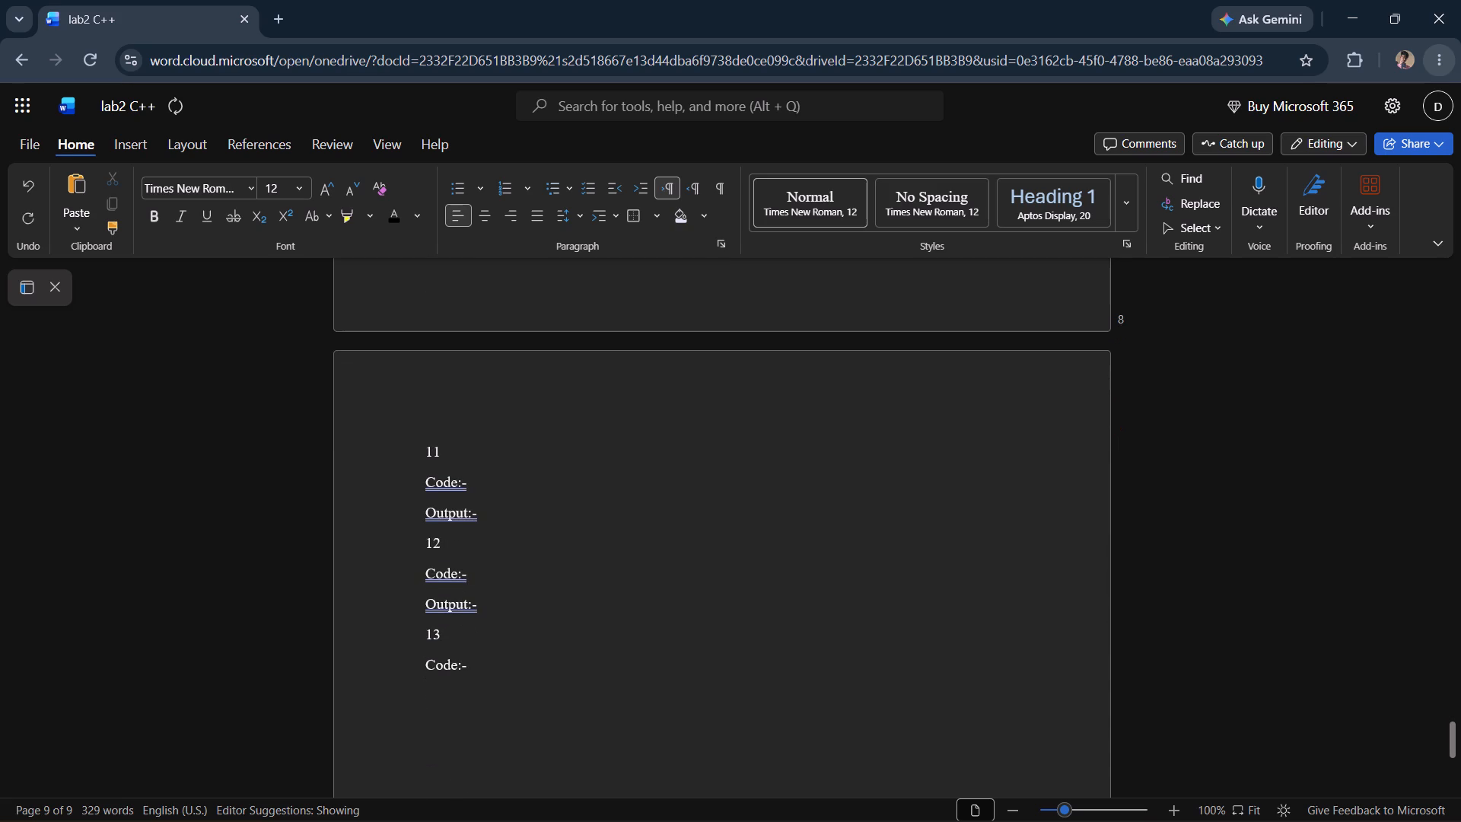
pyautogui.write('outputy')
pyautogui.press('BackSpace')
pyautogui.write(':-')
pyautogui.press('Return')
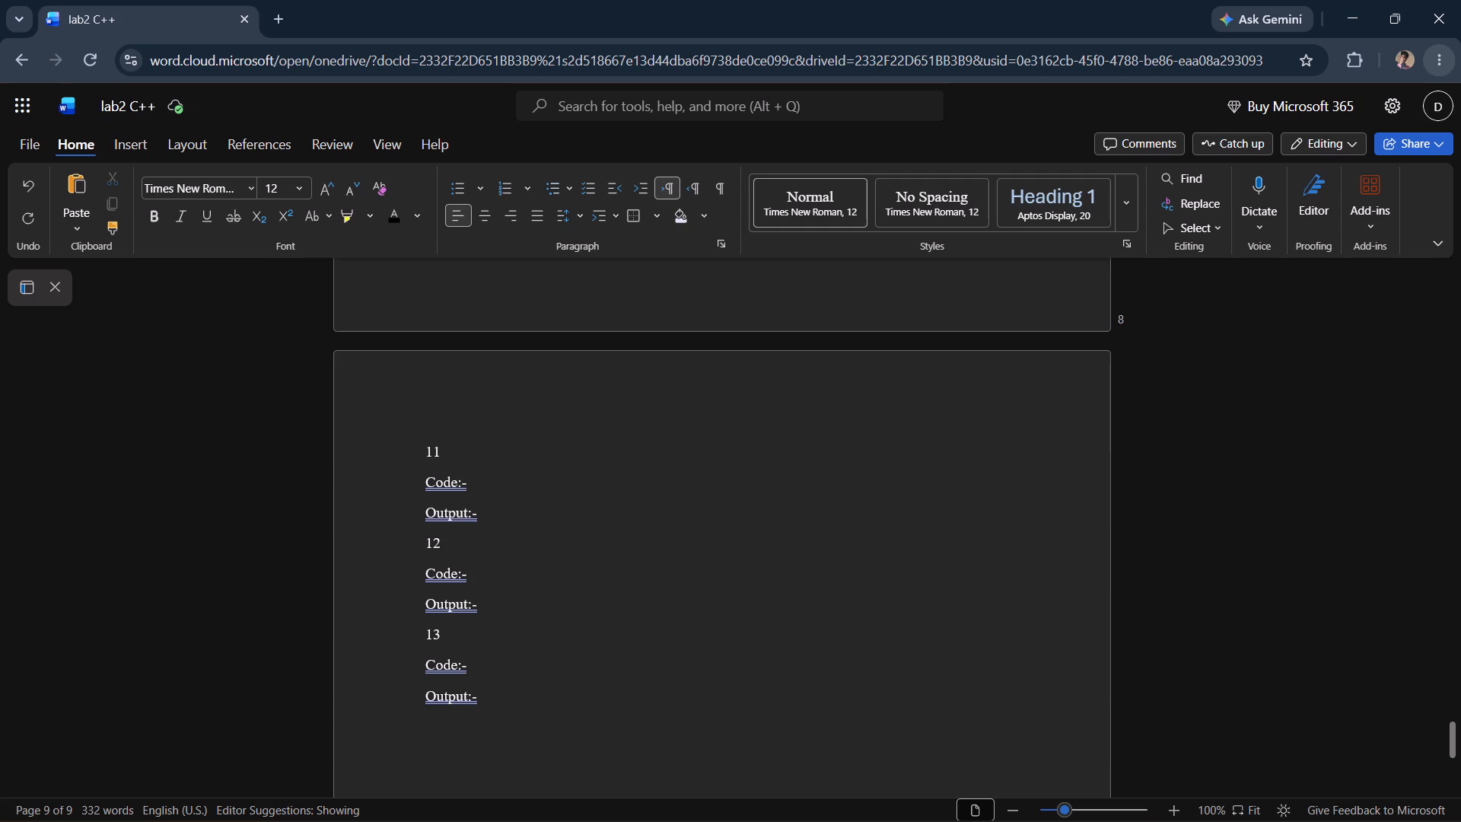
# Add exercise number 14 with "Code:-" and "Output:-" labels on separate lines below section 13.
pyautogui.write('14')
pyautogui.press('Return')
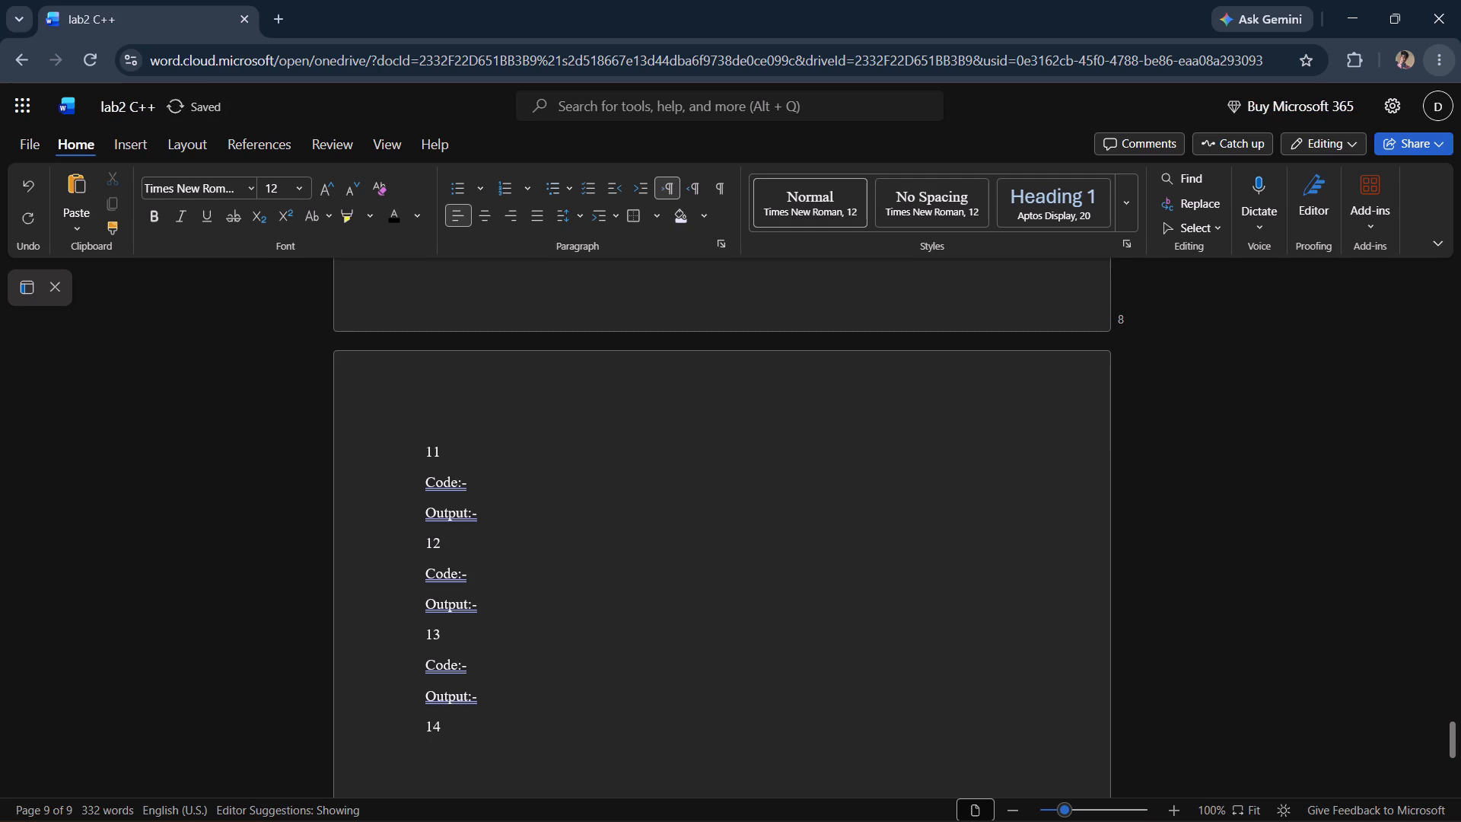
pyautogui.write('code:-')
pyautogui.press('Return')
pyautogui.write('output:-')
pyautogui.press('Return')
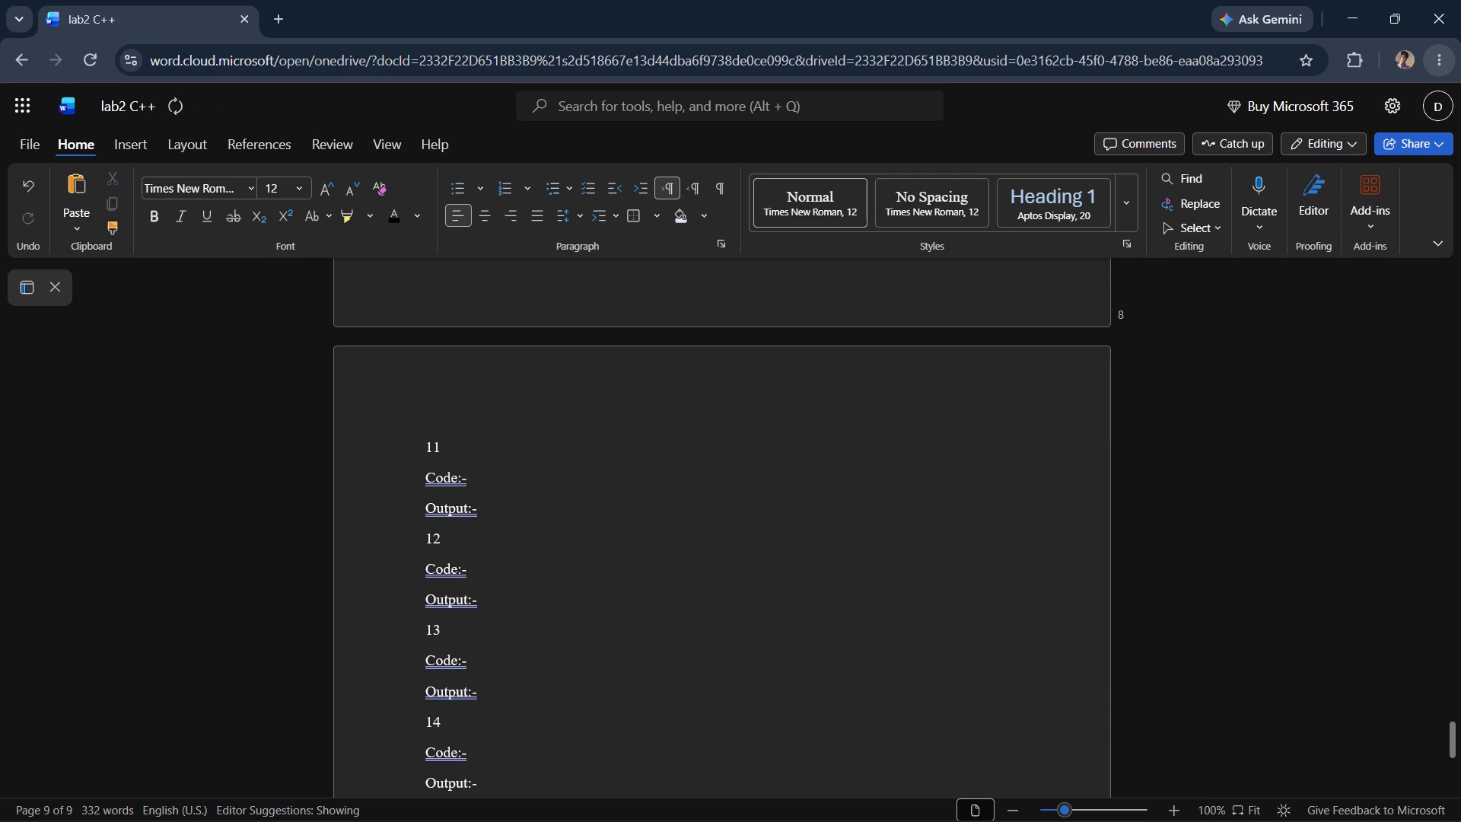
# Add exercise number 15 with "Code:-" and "Output:-" labels on separate lines below section 14.
pyautogui.write('15')
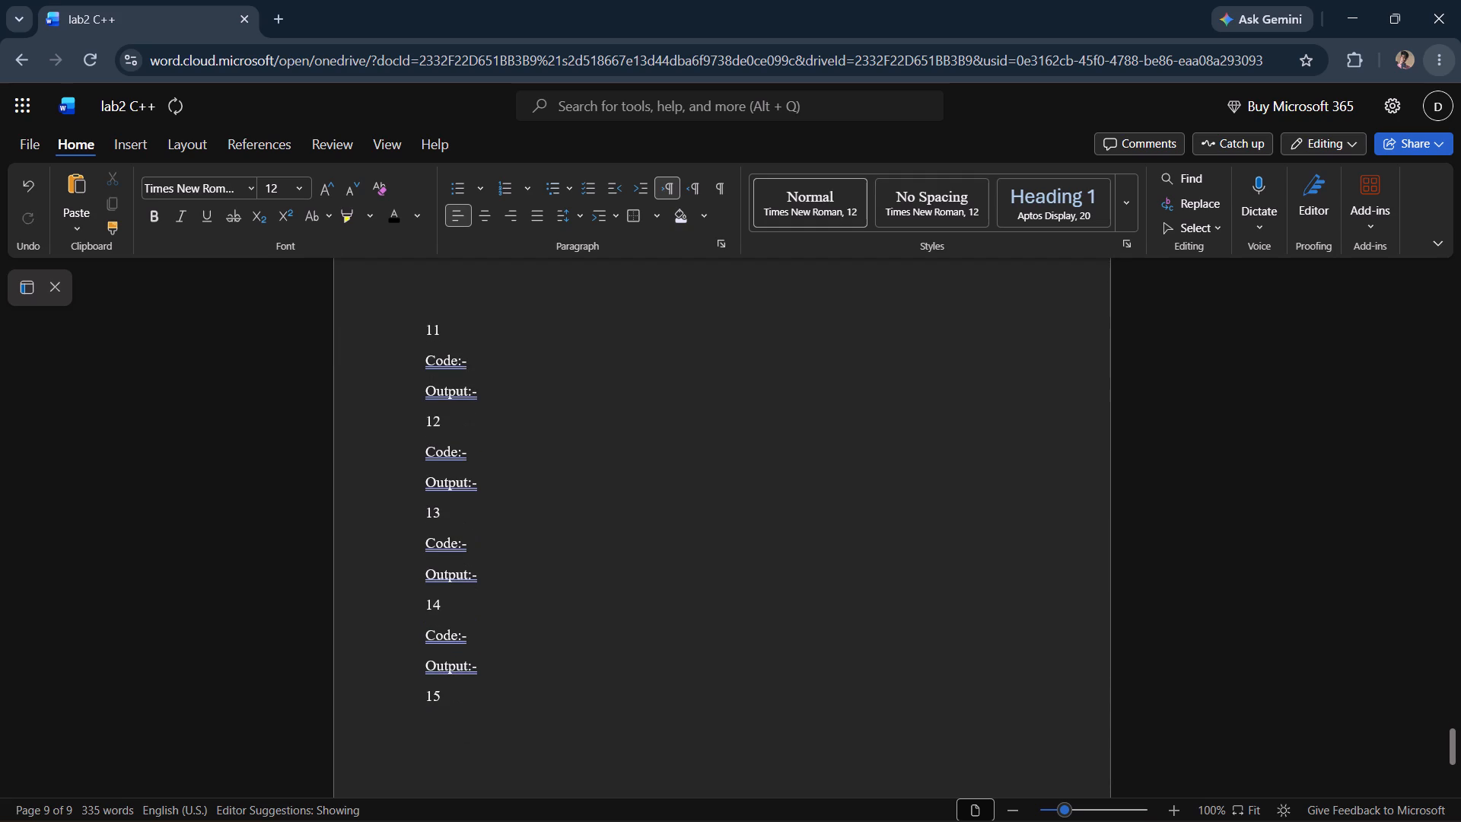
pyautogui.press('Return')
pyautogui.write('out')
pyautogui.press('BackSpace')
pyautogui.press('BackSpace')
pyautogui.press('BackSpace')
pyautogui.write('code:-')
pyautogui.press('Return')
pyautogui.write('out')
pyautogui.write('put:-')
pyautogui.press('Return')
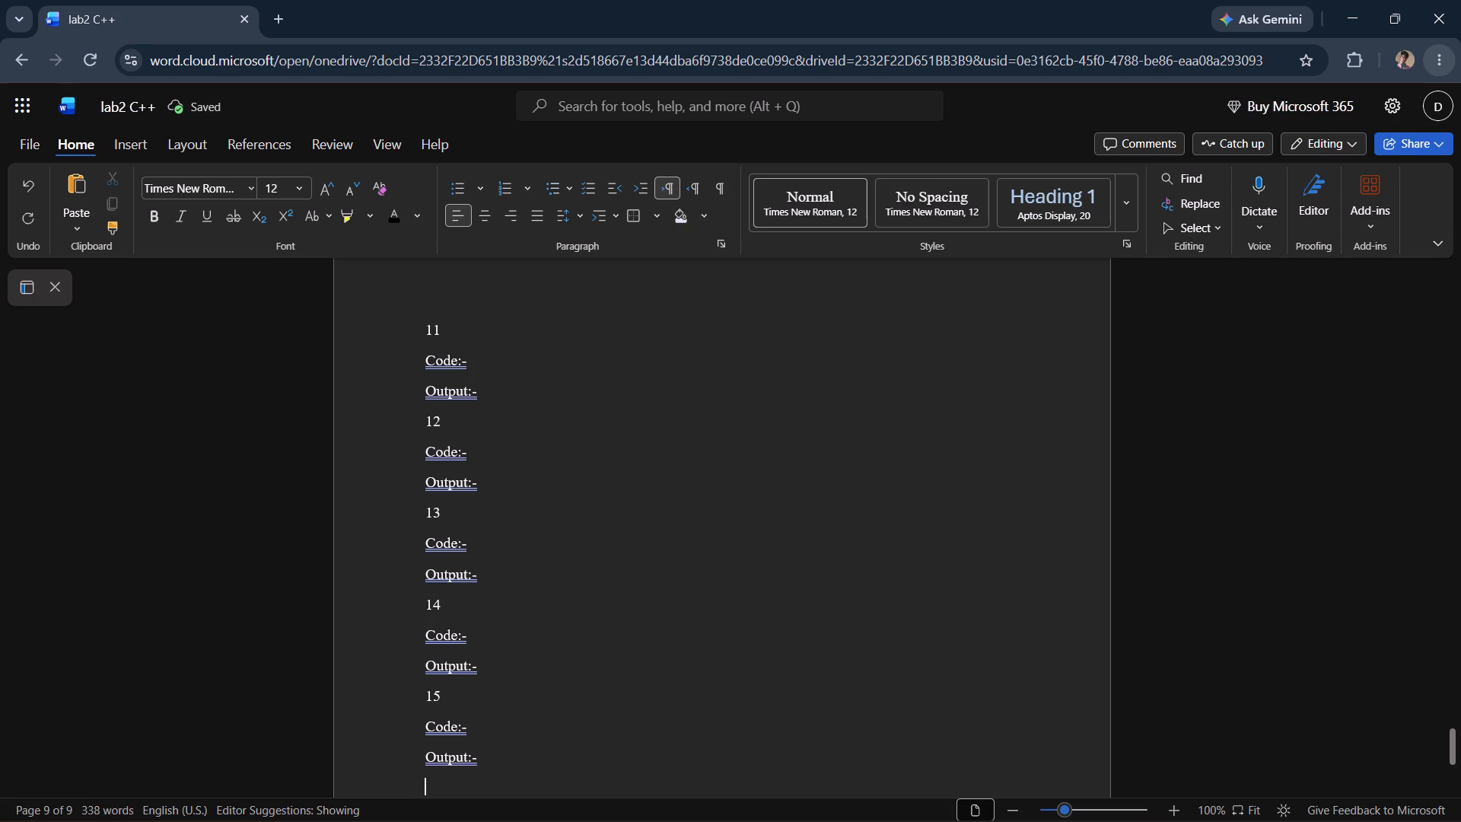
# Place the text cursor beside exercise number 6, below the Insertion At Head screenshot.
pyautogui.scroll(5, 985, 775)
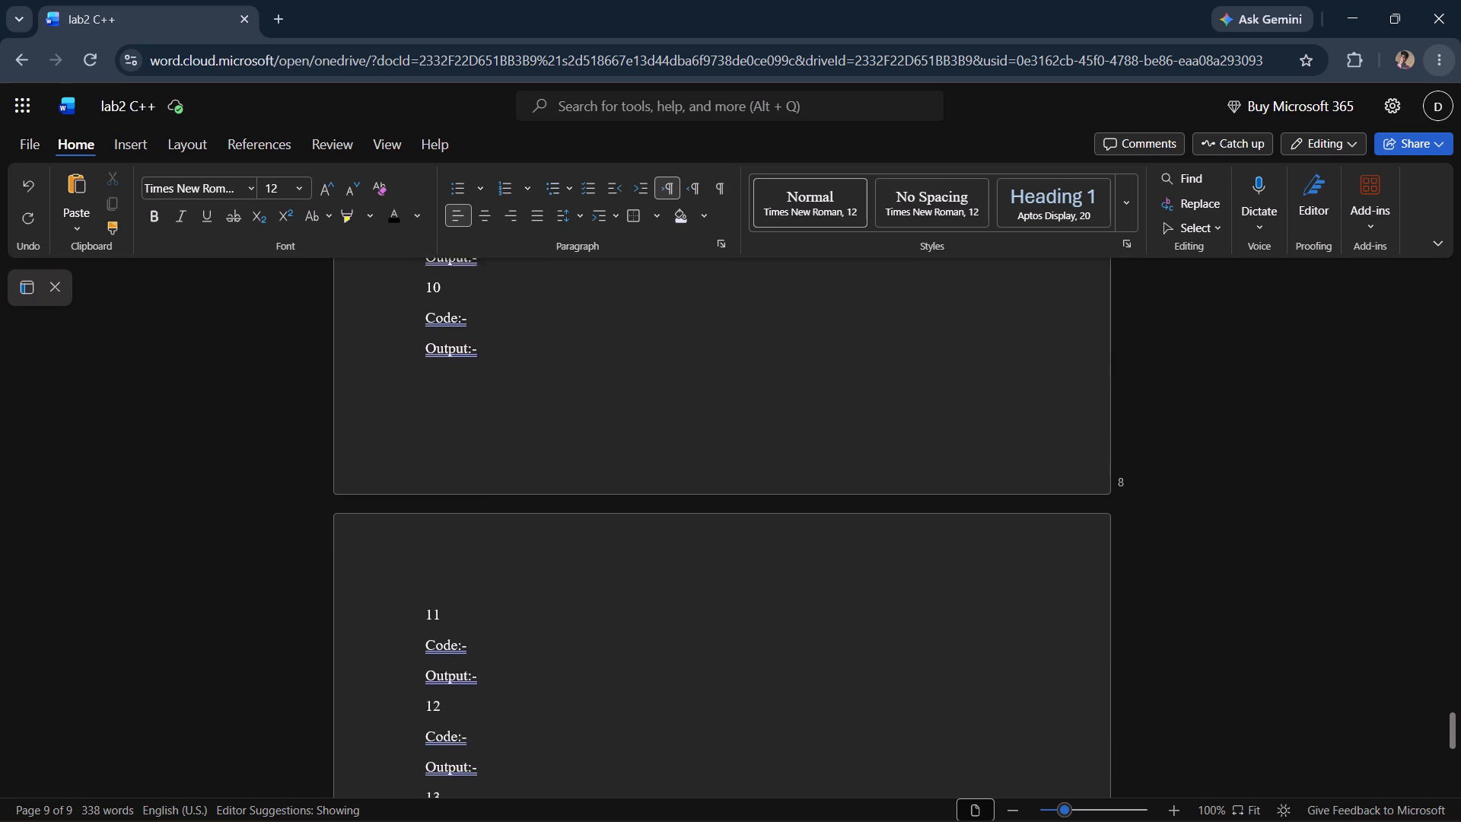
pyautogui.scroll(3, 985, 775)
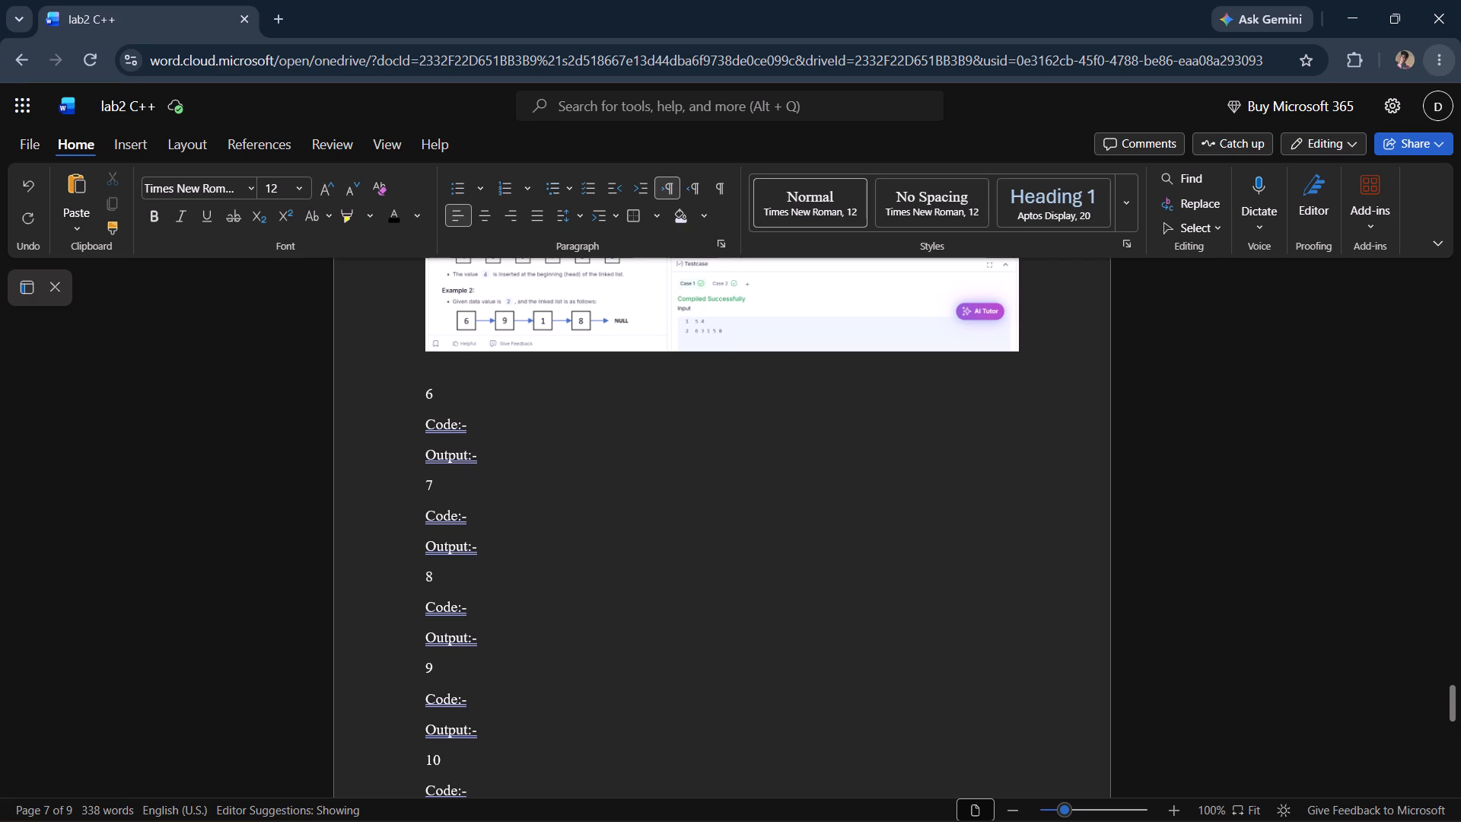
pyautogui.click(559, 381)
# Switch to the course site and return from Insertion At Head to the Module II coding practice question list.
pyautogui.hotkey('alt', 'Tab')
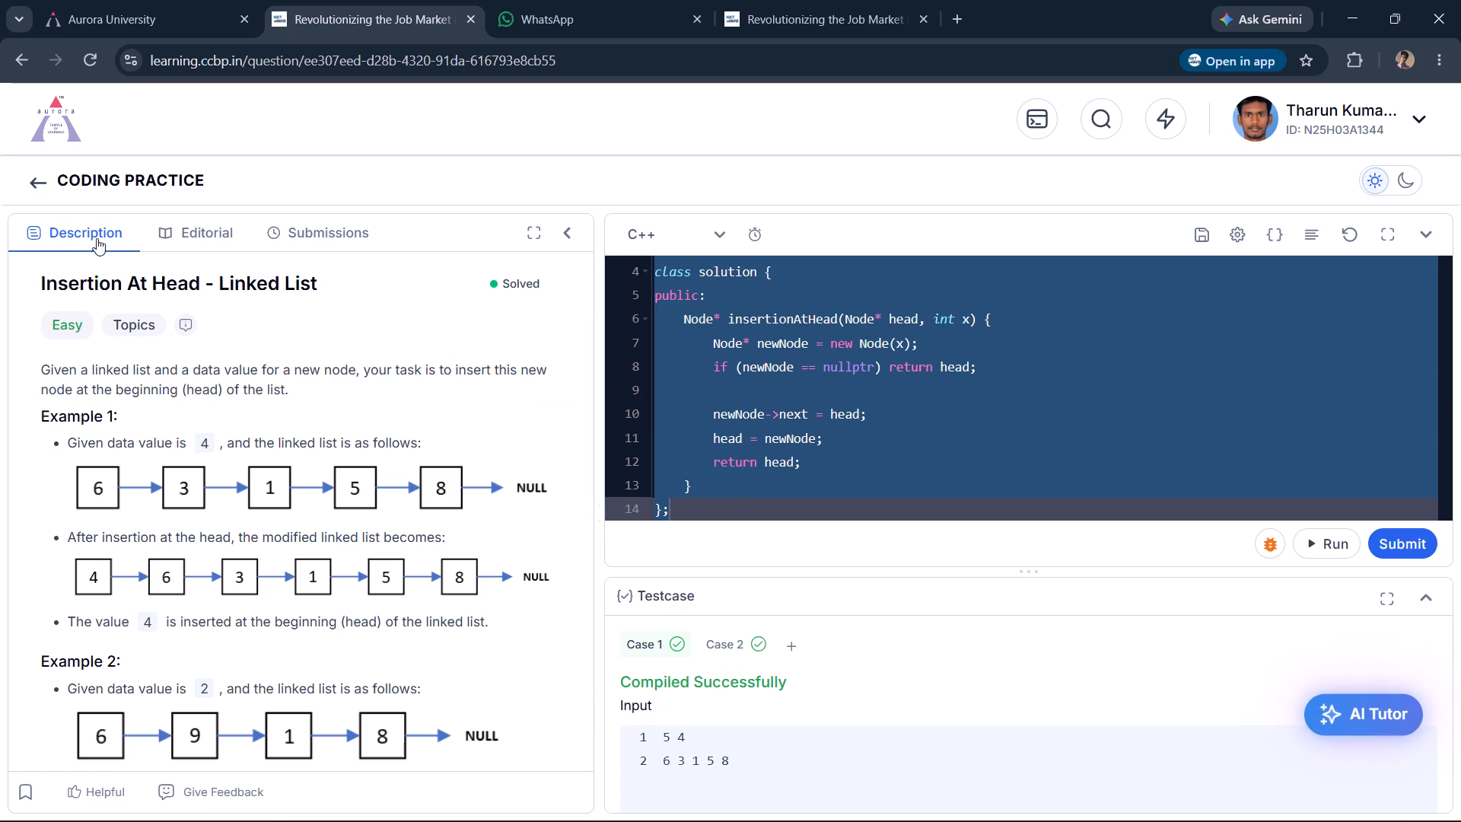
pyautogui.click(30, 186)
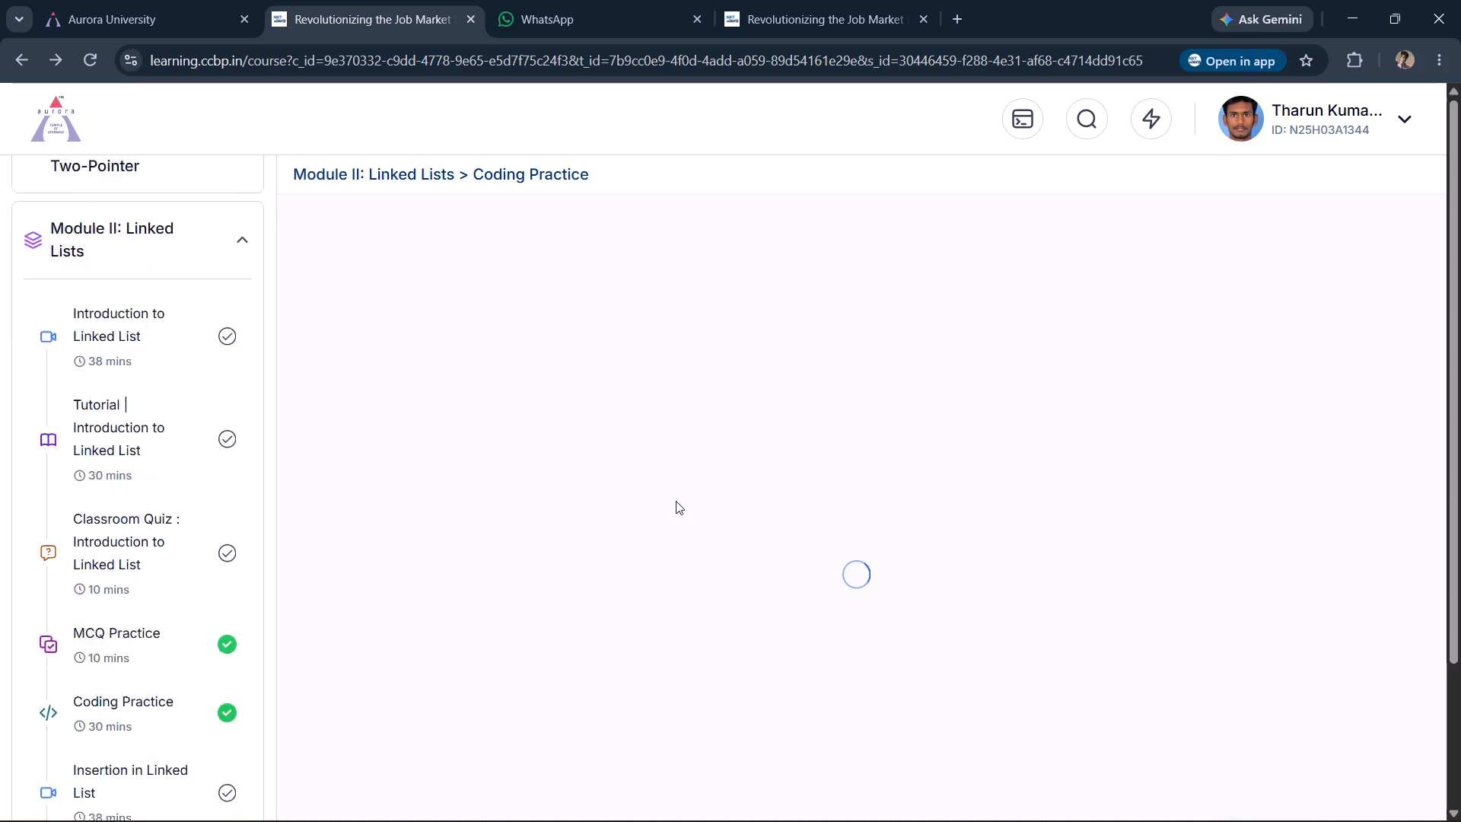
pyautogui.scroll(4, 251, 451)
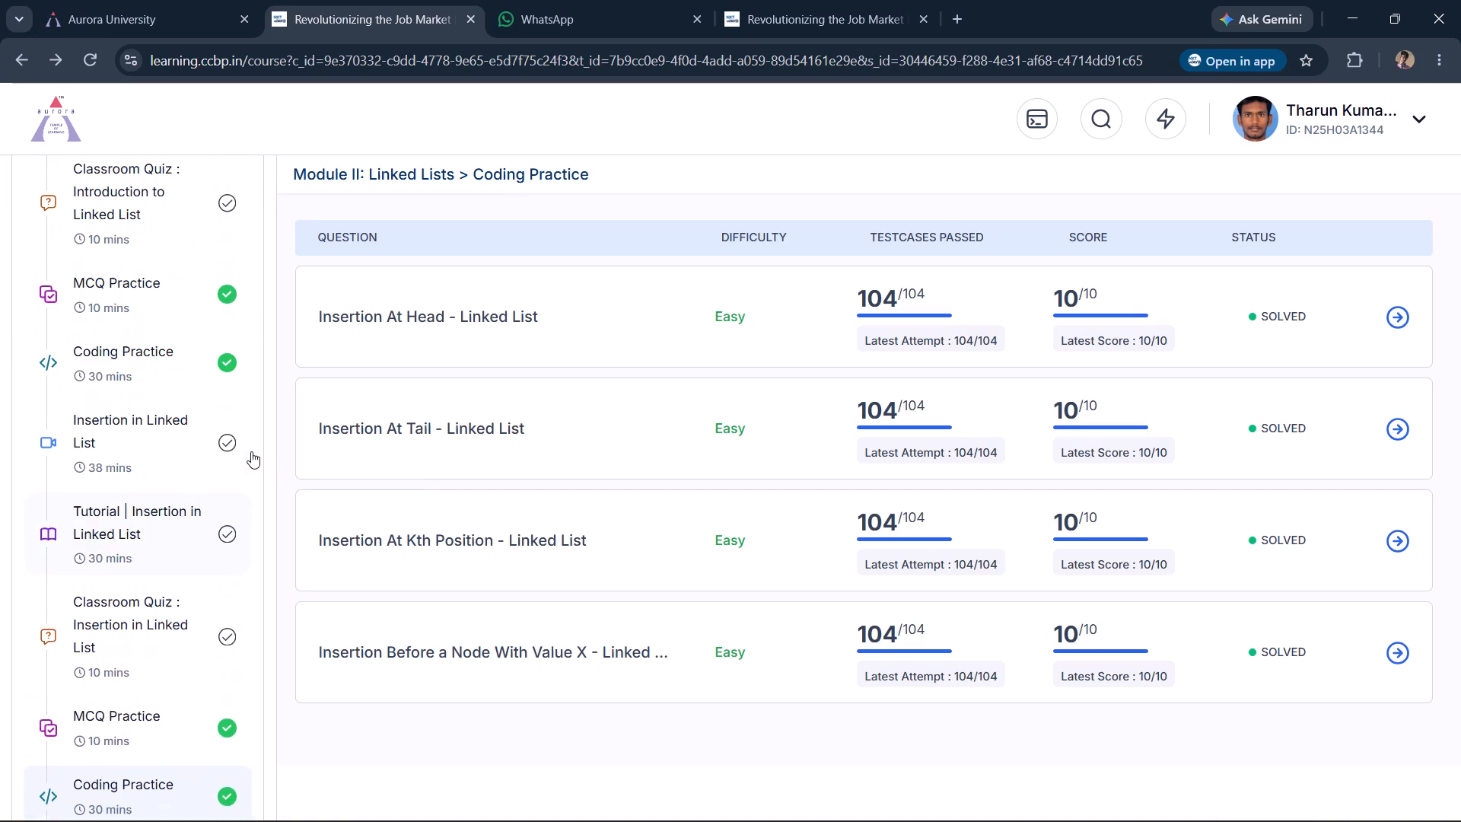
pyautogui.scroll(-2, 181, 611)
# Compare the last exercise screenshot above section 6 in the lab2 C++ document with the coding practice question list.
pyautogui.hotkey('alt', 'Tab')
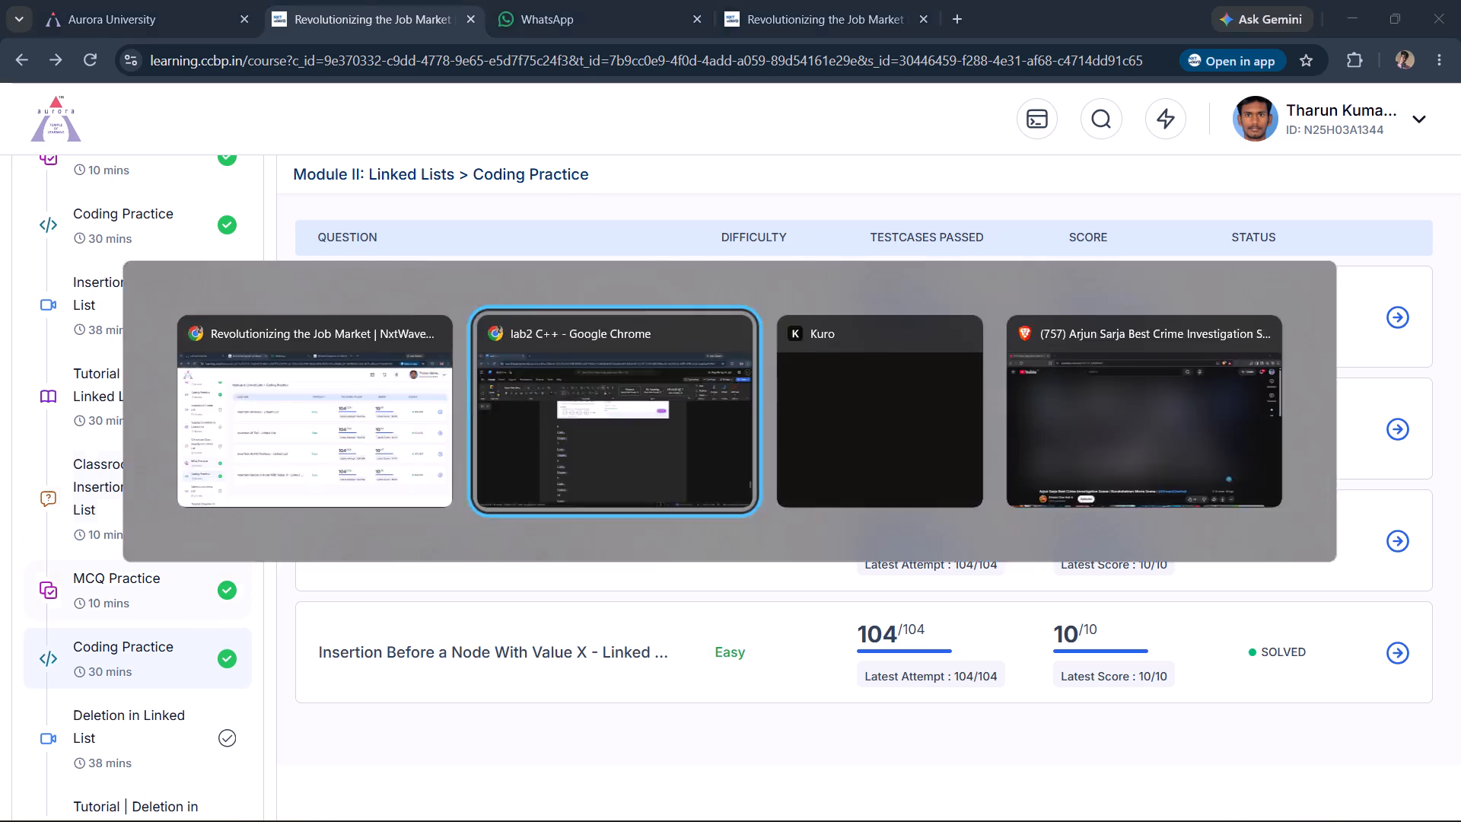
pyautogui.scroll(1, 622, 545)
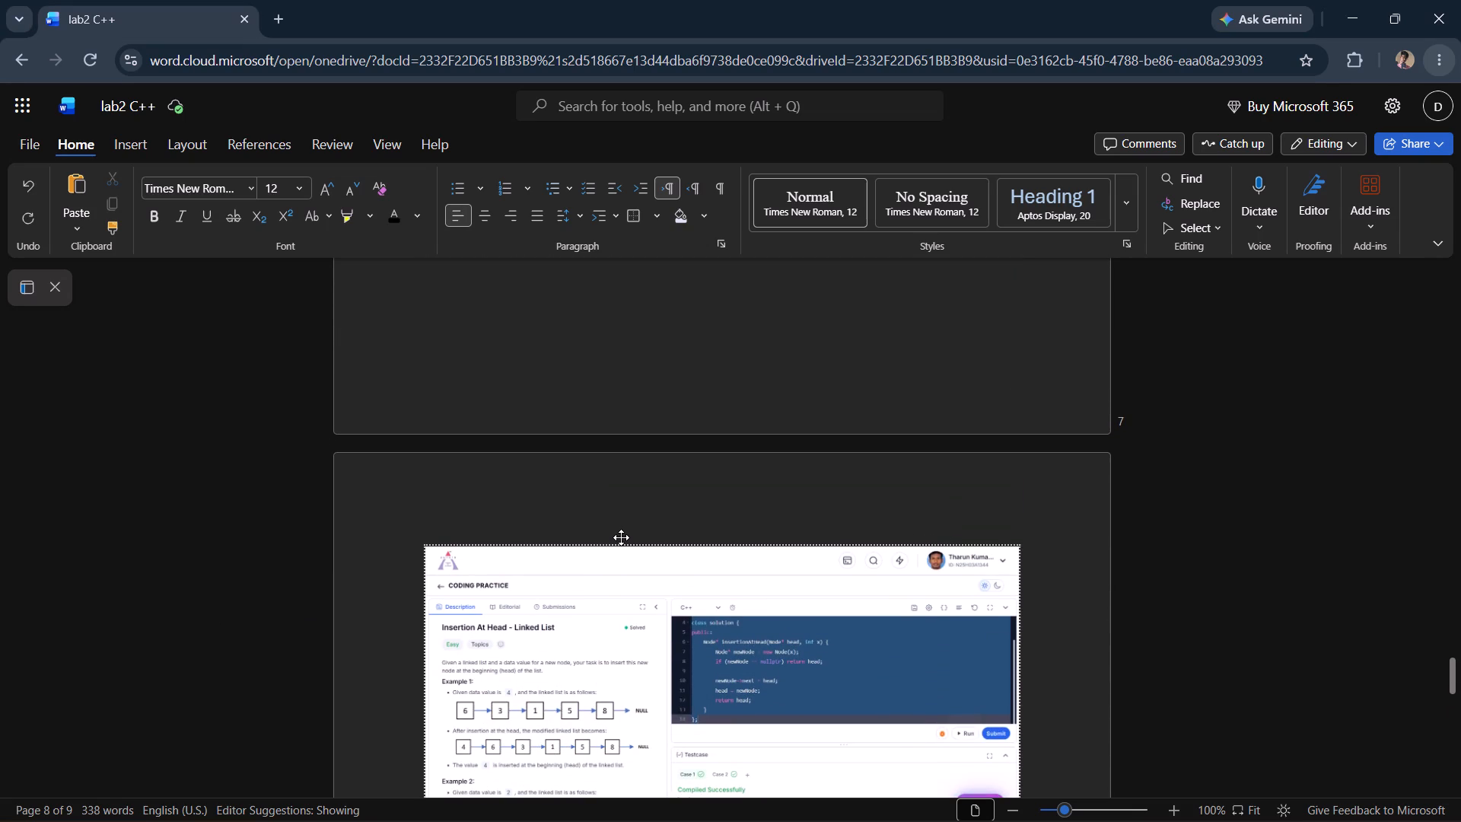
pyautogui.scroll(2, 621, 537)
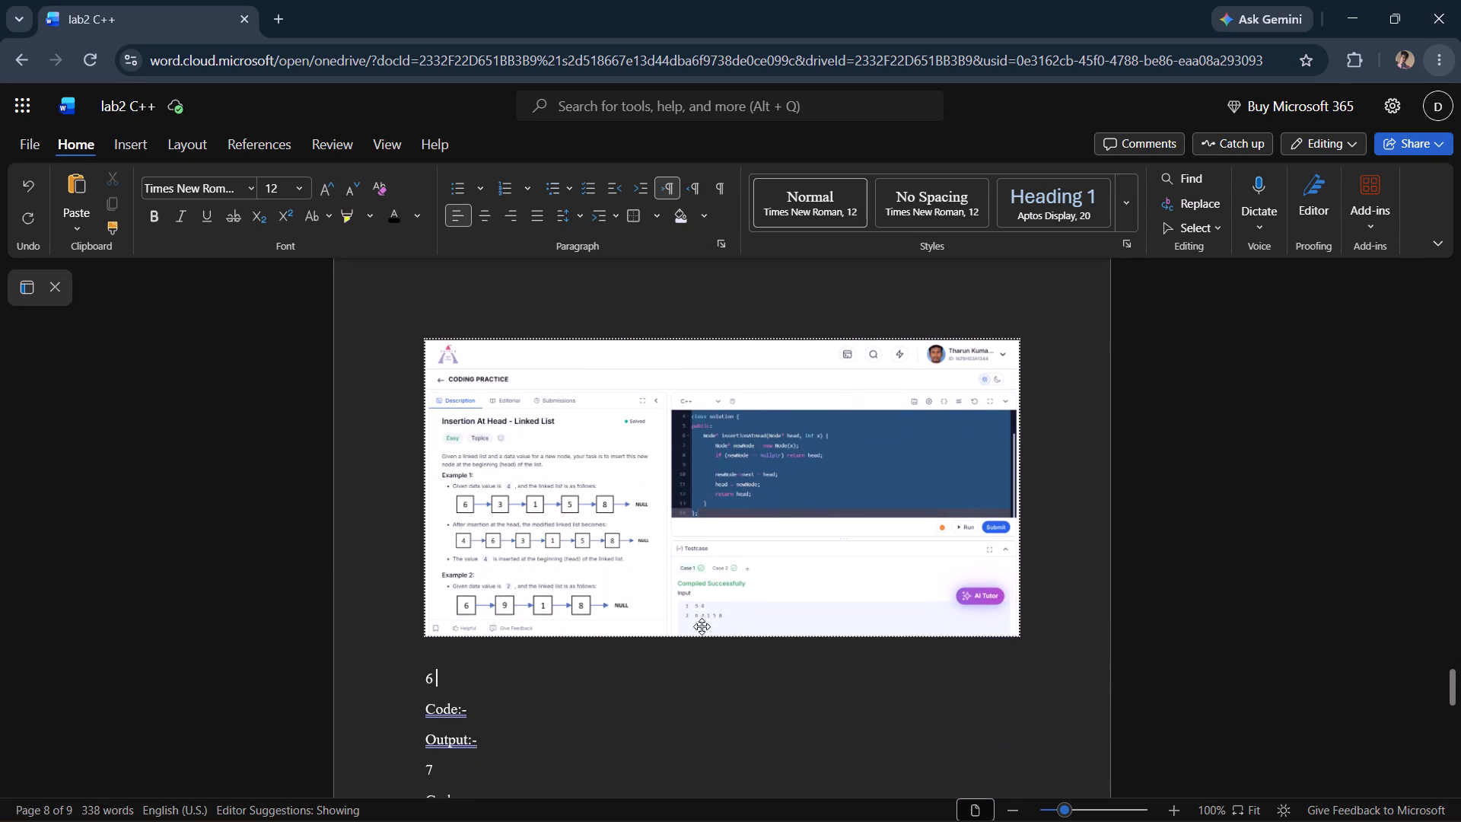
pyautogui.scroll(1, 702, 626)
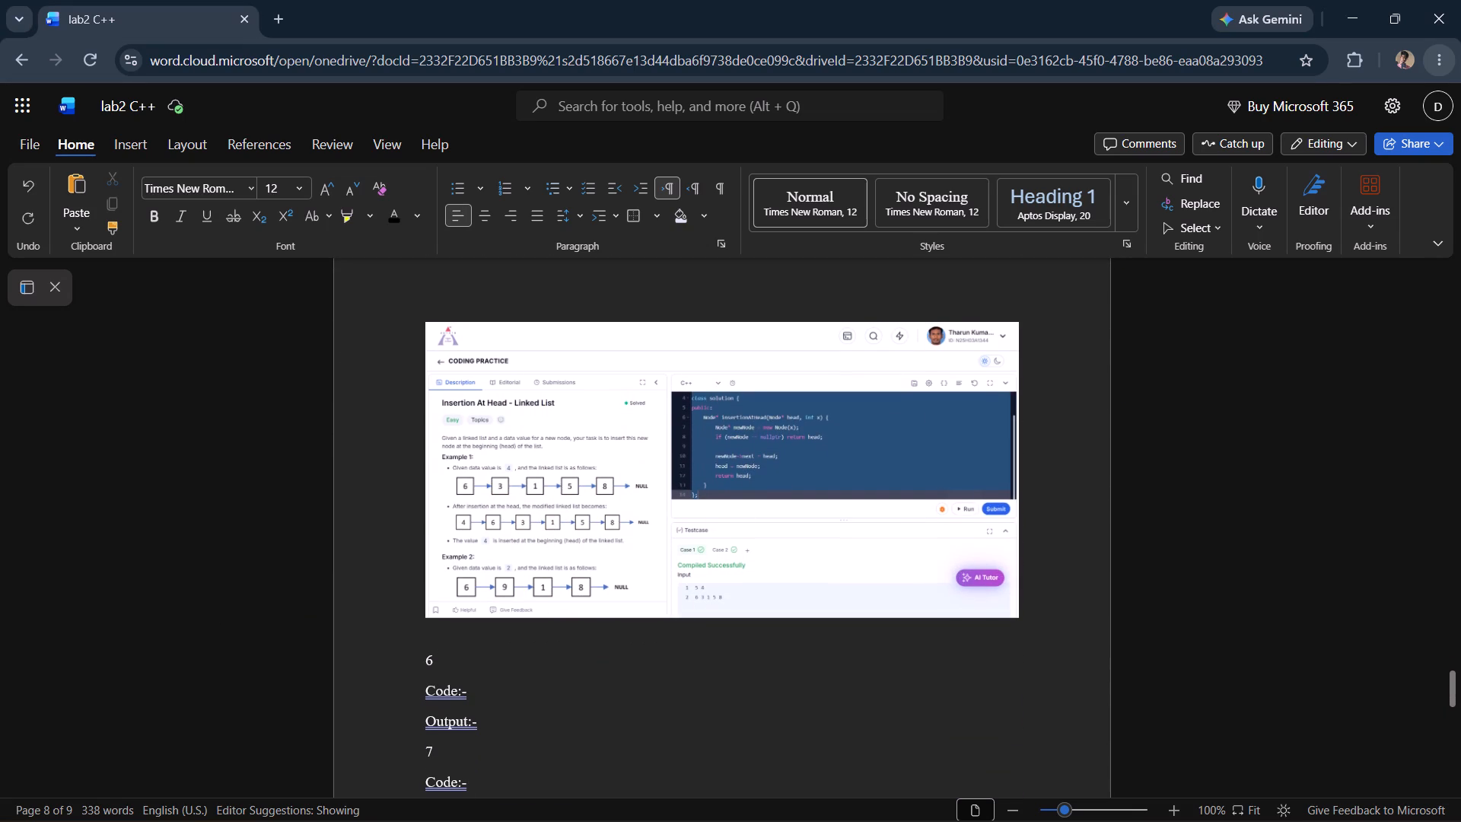
pyautogui.hotkey('alt', 'Tab')
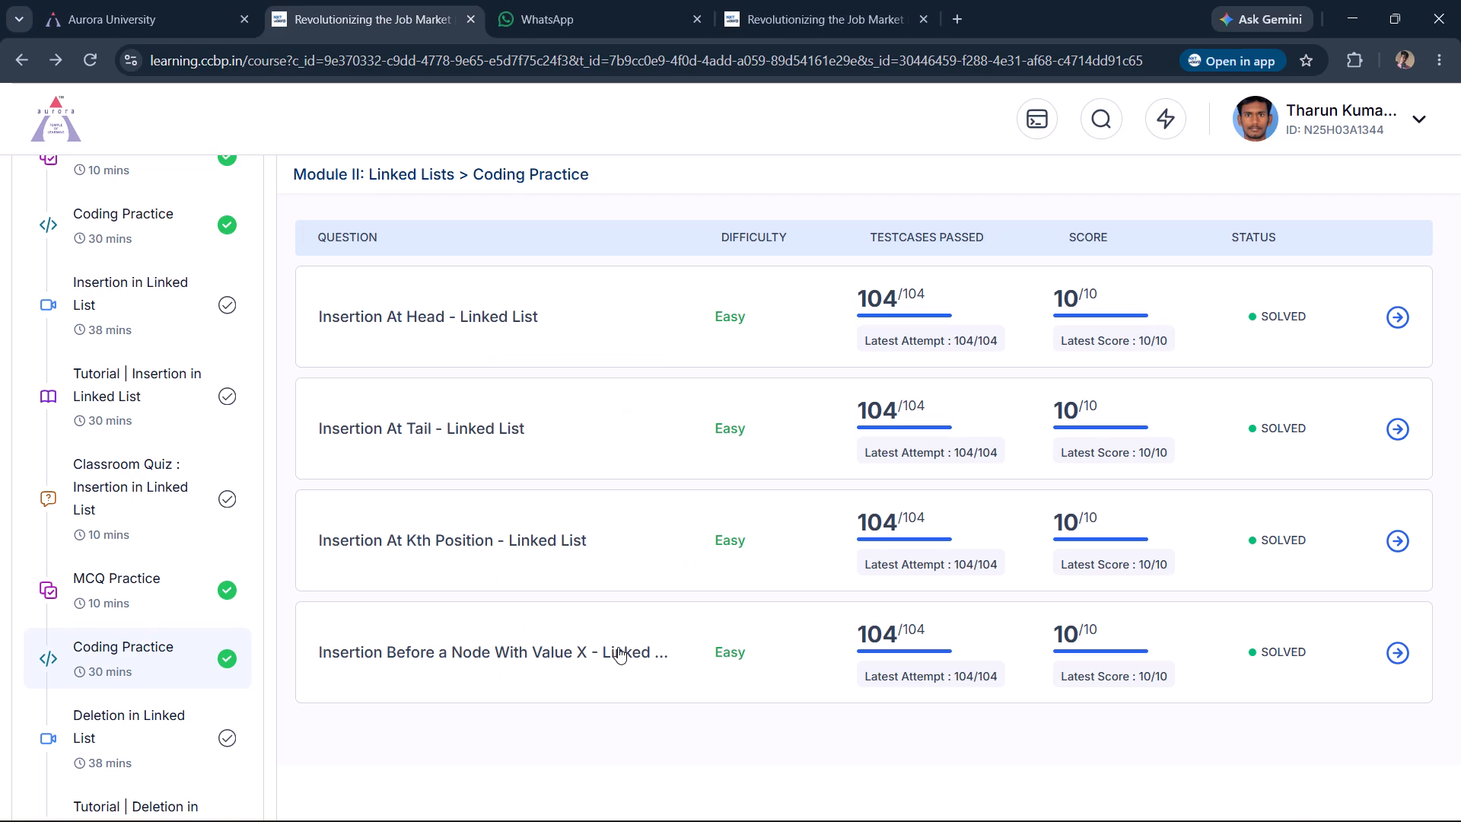
pyautogui.hotkey('alt', 'Tab')
pyautogui.hotkey('alt', 'Tab')
pyautogui.hotkey('alt', 'Tab')
pyautogui.hotkey('alt', 'Tab')
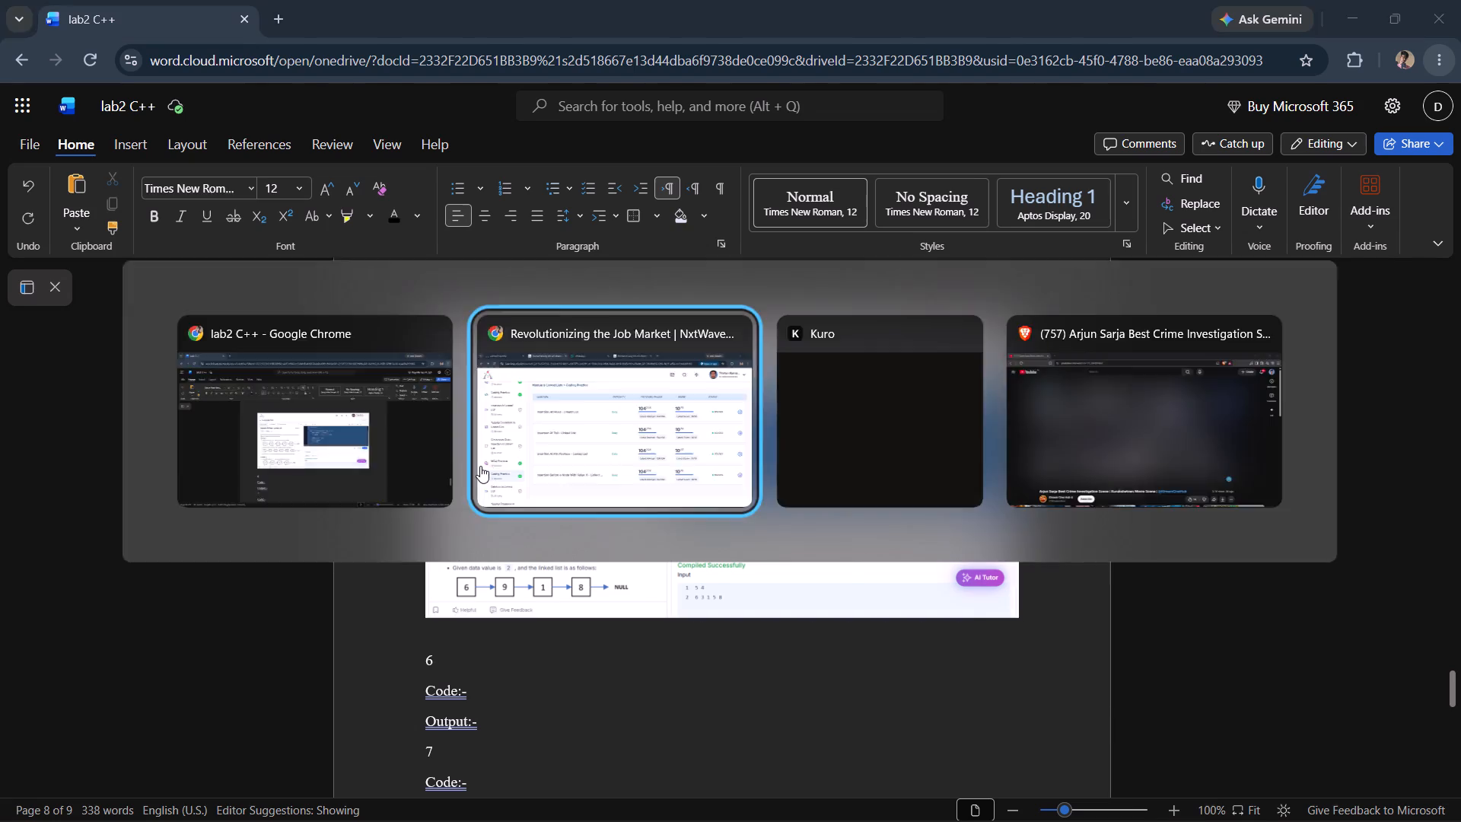
pyautogui.hotkey('alt', 'Tab')
# Switch back to the course site and open the "Insertion At Tail - Linked List" exercise.
pyautogui.hotkey('alt', 'Tab')
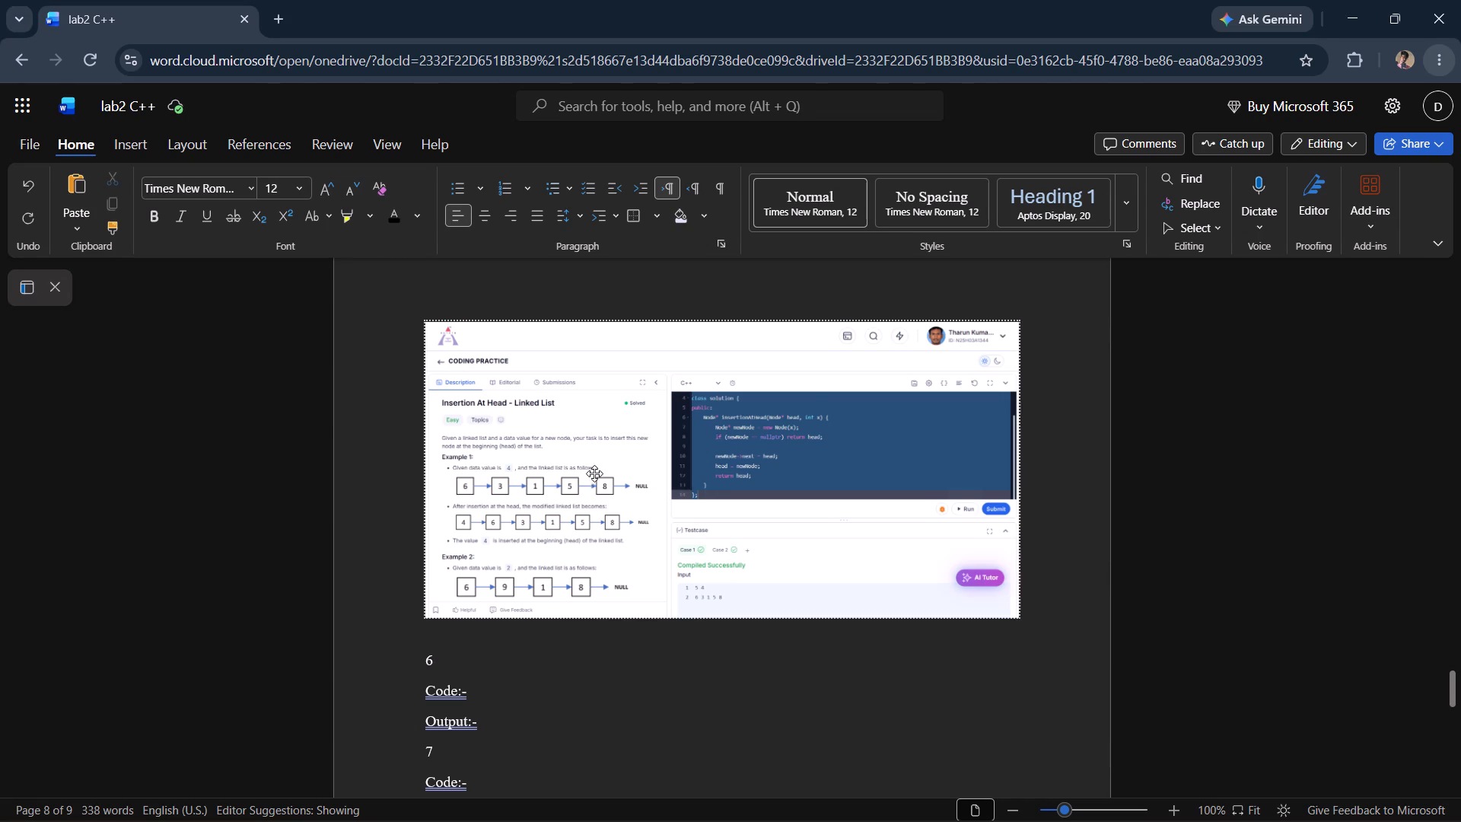
pyautogui.click(658, 438)
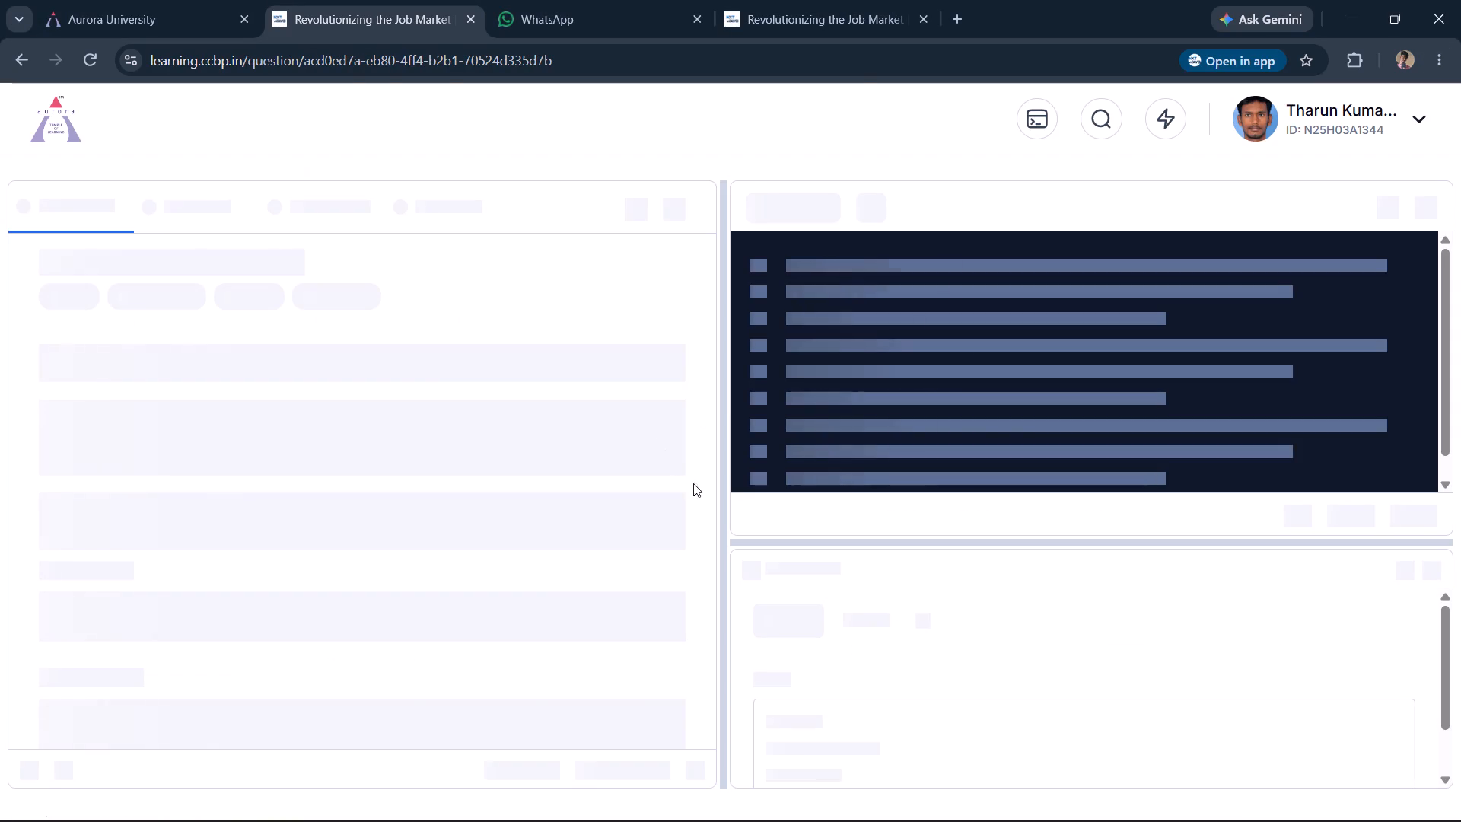
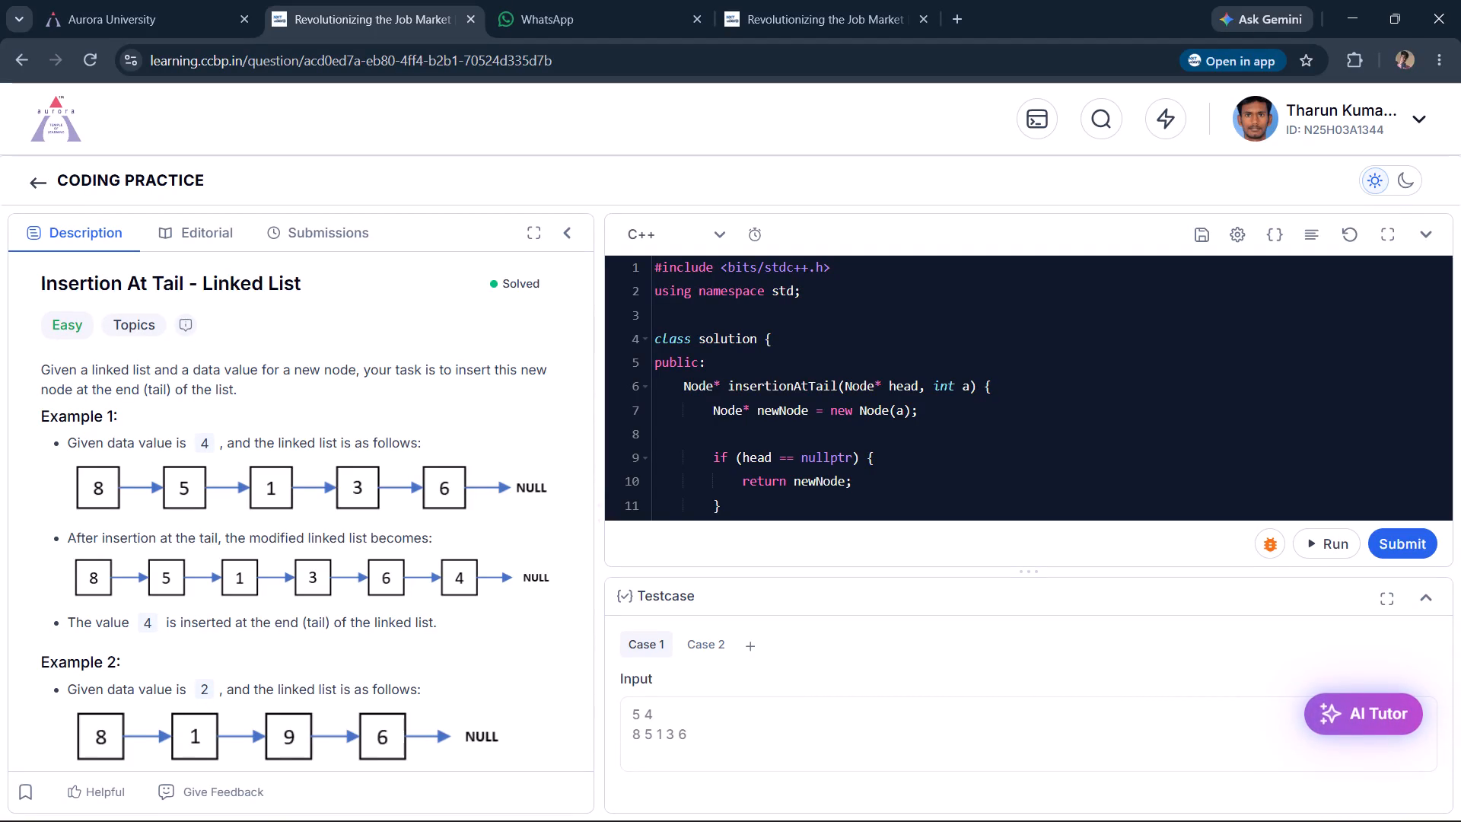
# Close the browser window holding the "Insertion At Tail - Linked List" exercise, leaving the site without saving, to return to the lab2 C++ document.
pyautogui.click(1460, 0)
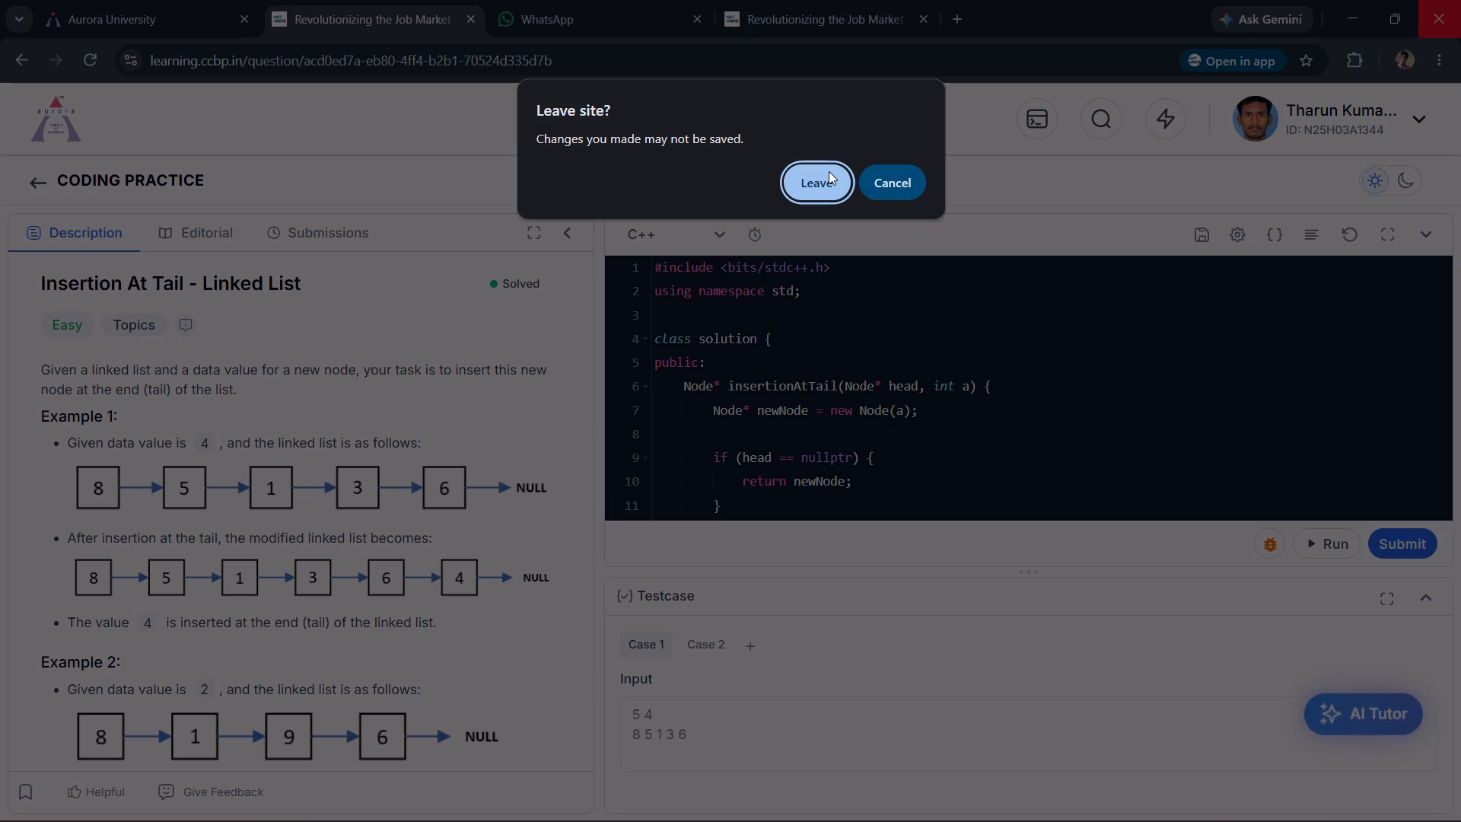
pyautogui.click(829, 171)
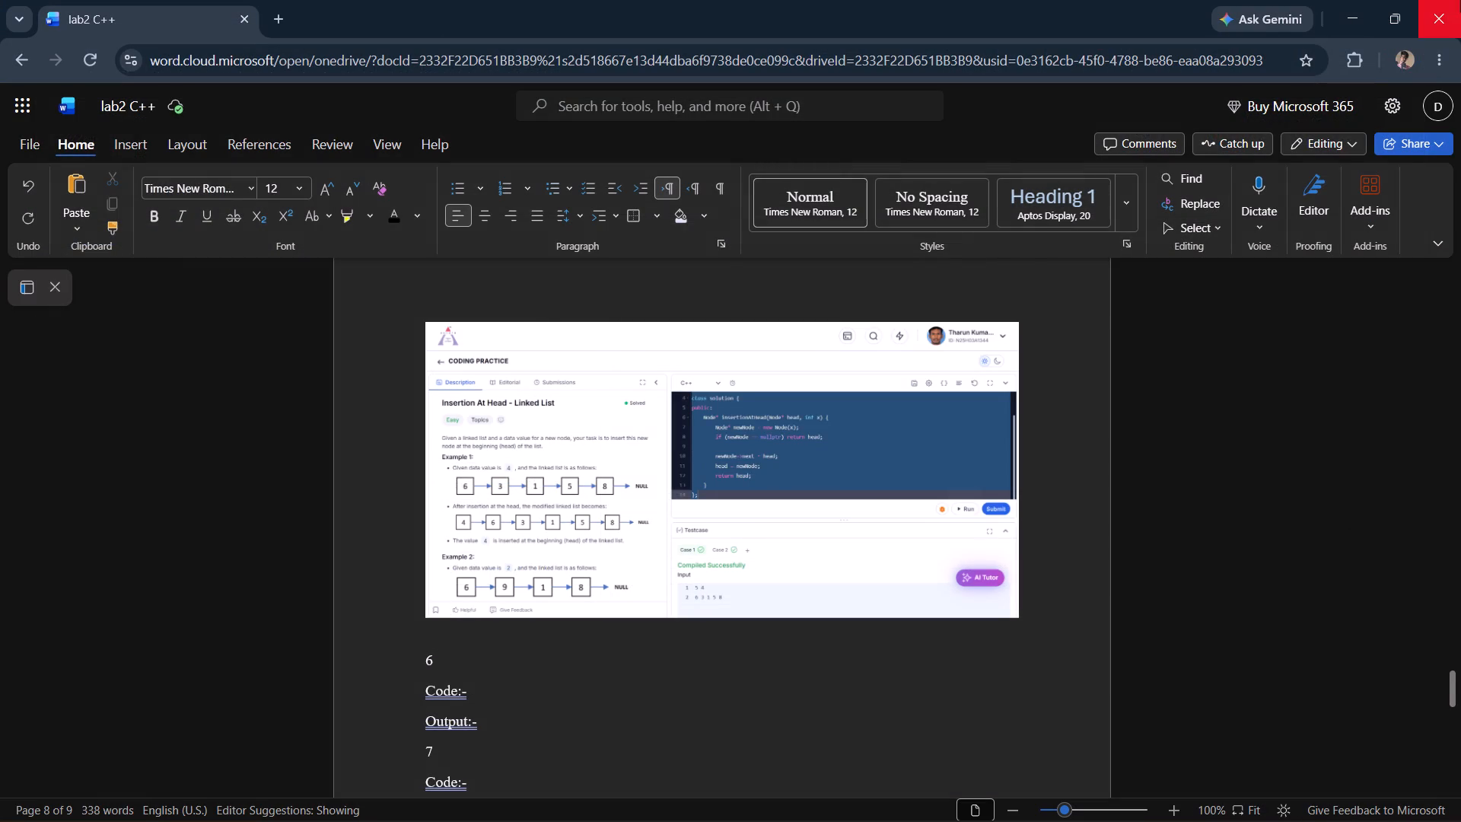
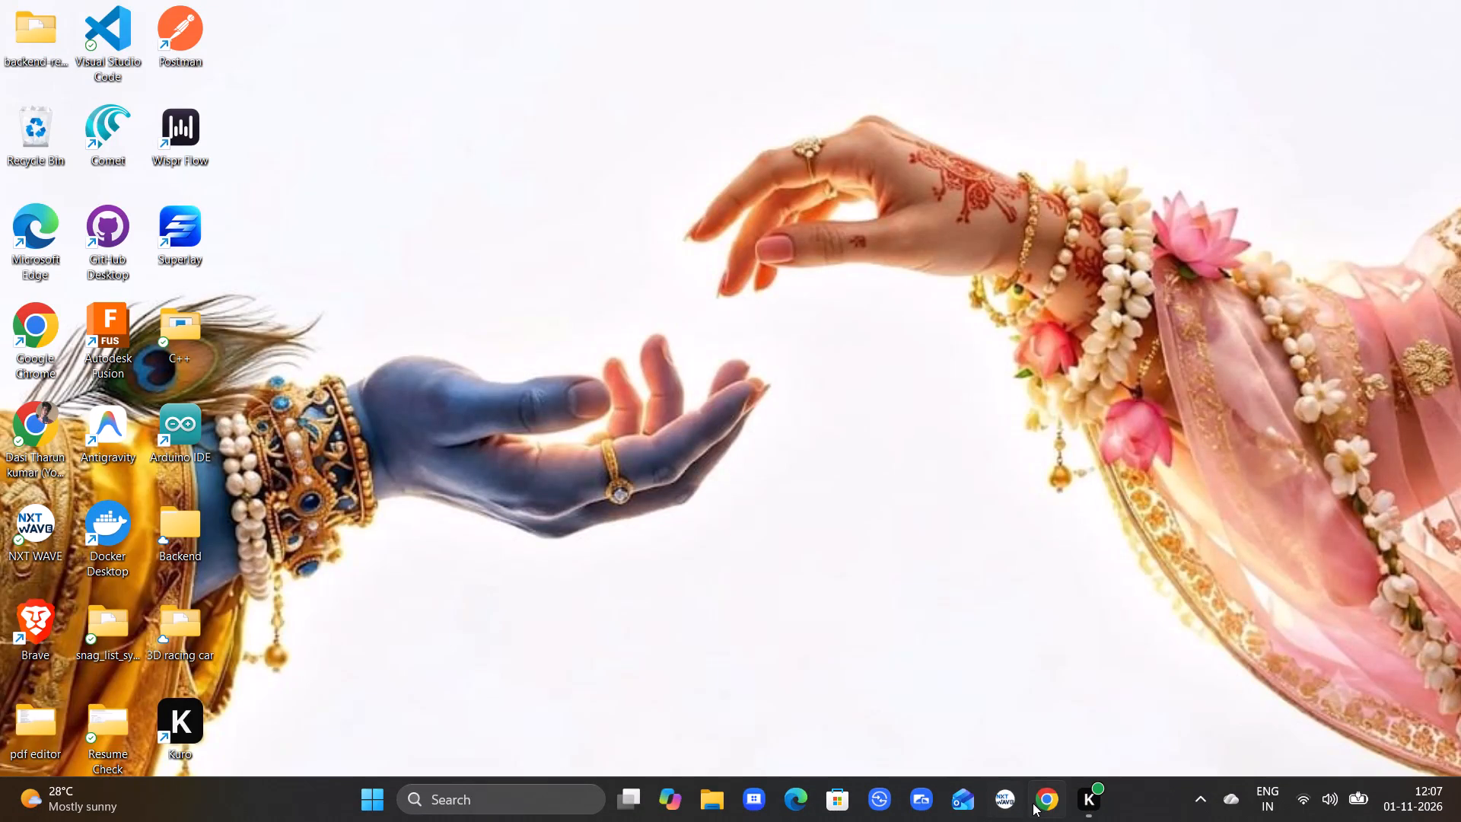
# Open Chrome with the "Your Chrome" profile and restore the closed windows holding the lab2 C++ document and the "Insertion At Tail - Linked List" exercise.
pyautogui.click(1033, 803)
pyautogui.click(826, 494)
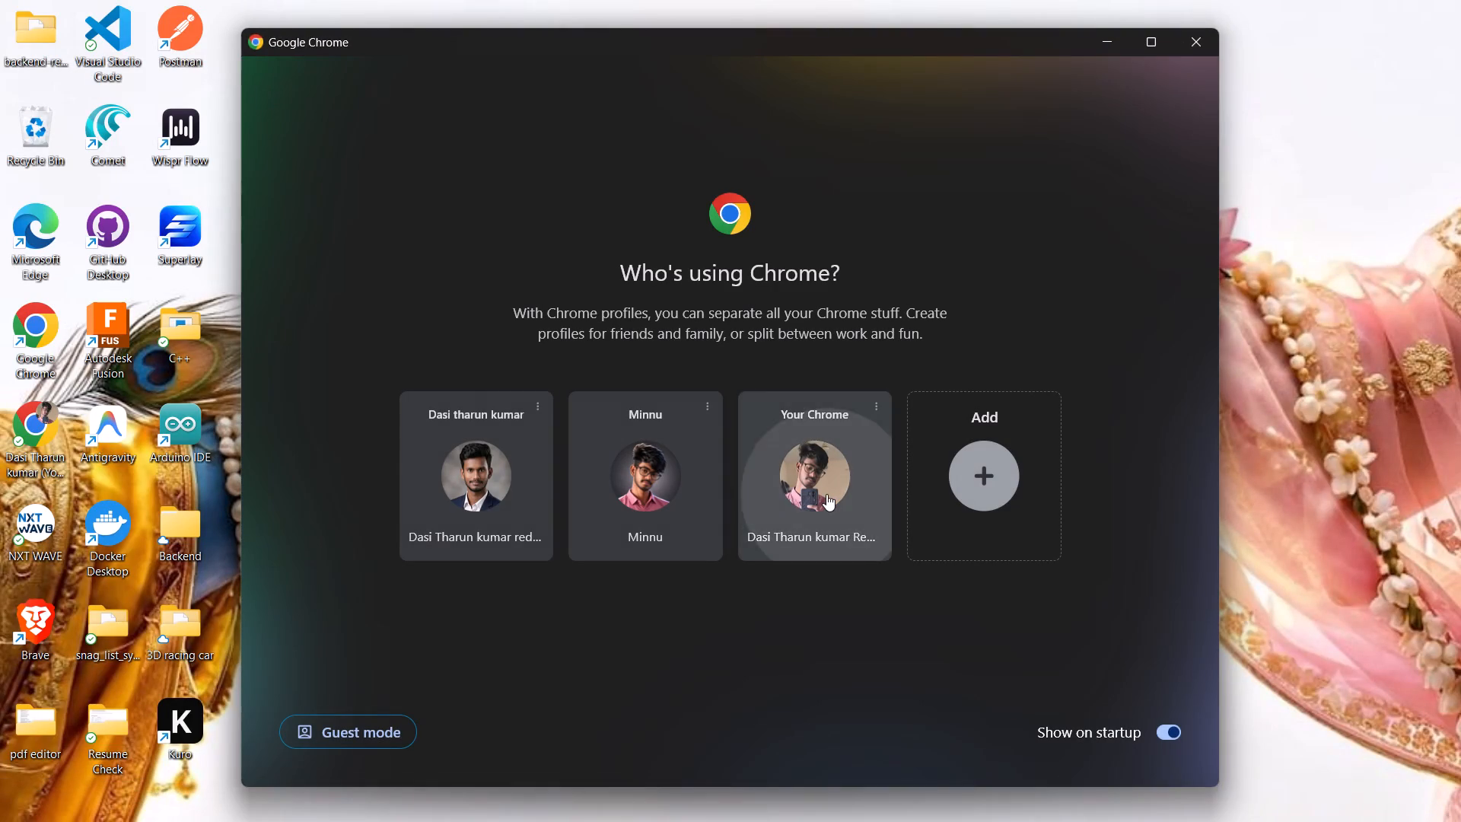
pyautogui.hotkey('ctrl', 'shift', 't')
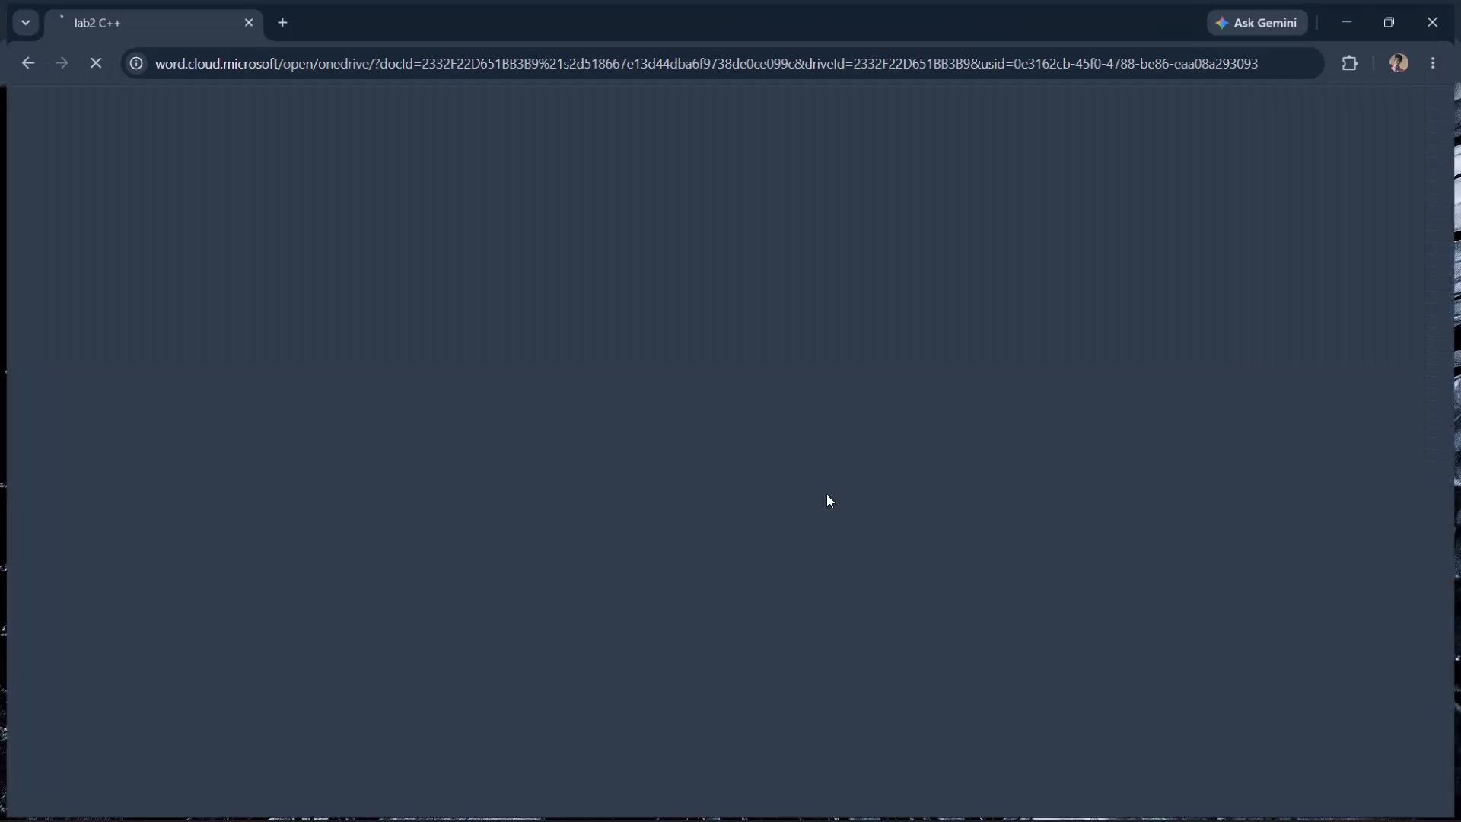
pyautogui.hotkey('ctrl', 'shift', 't')
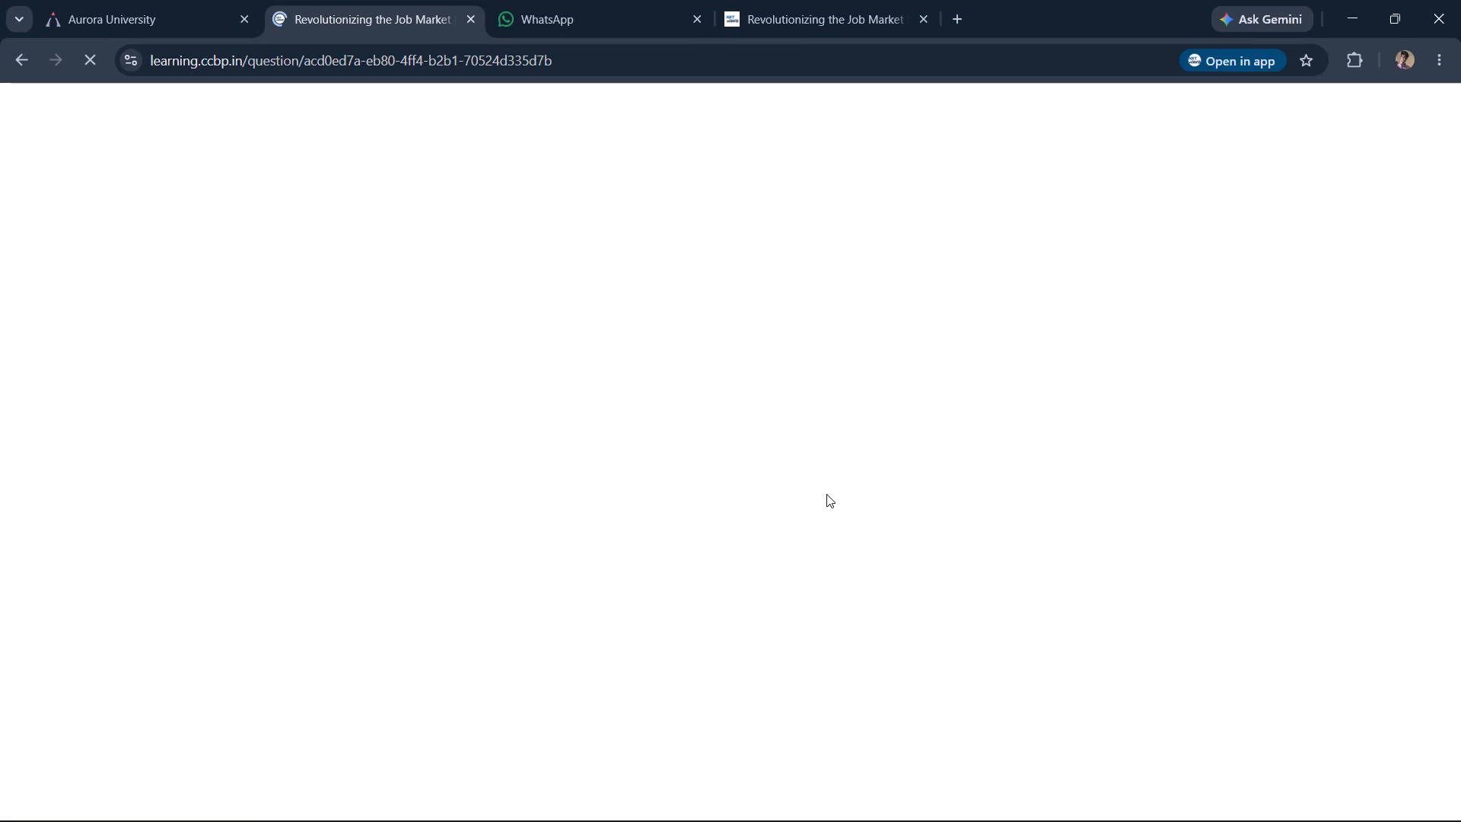
# Switch to the empty New Tab browser window and close it, leaving the restored windows open.
pyautogui.hotkey('alt', 'Tab')
pyautogui.hotkey('alt', 'Tab')
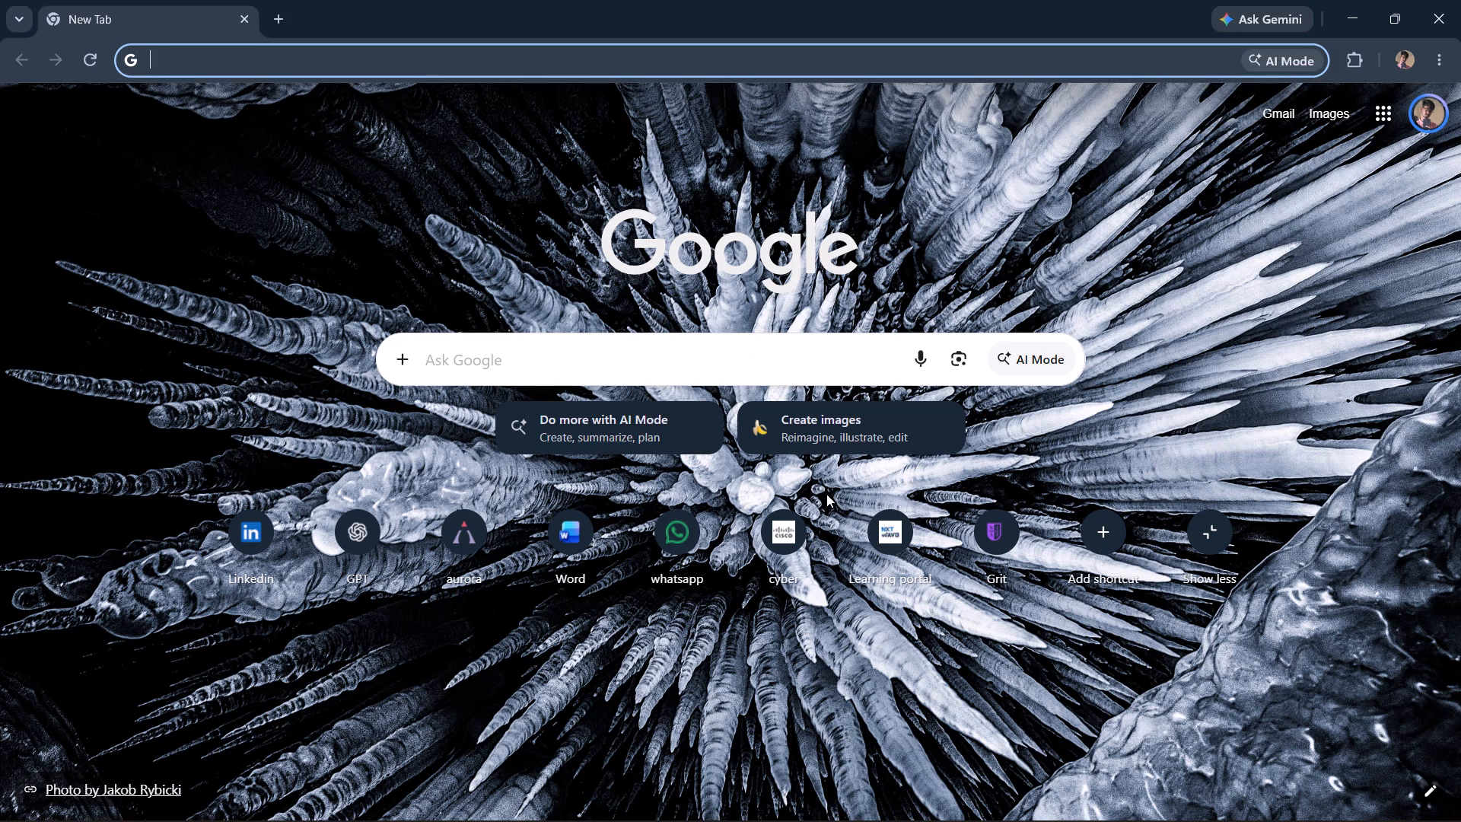
pyautogui.click(1460, 0)
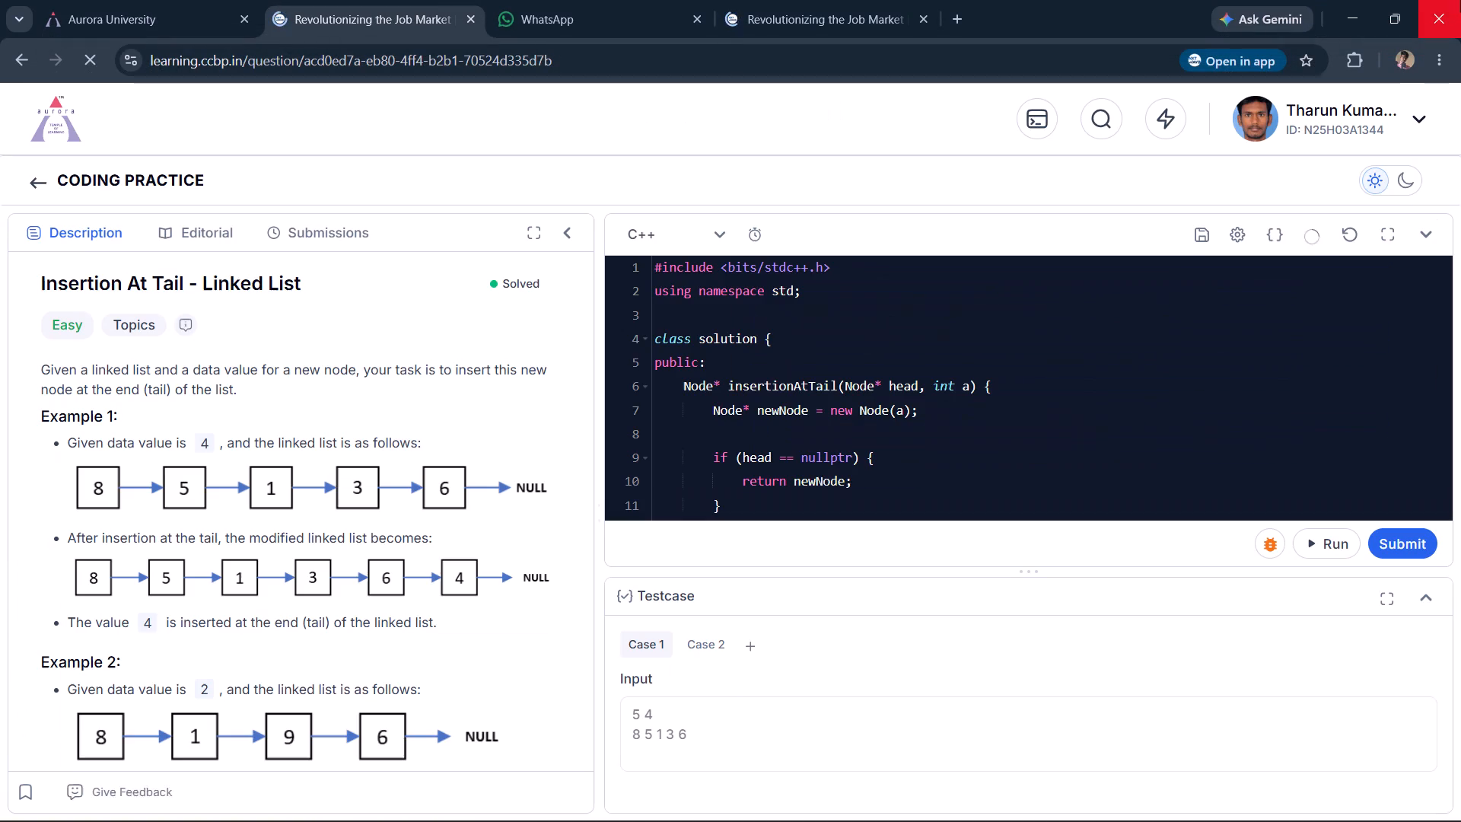
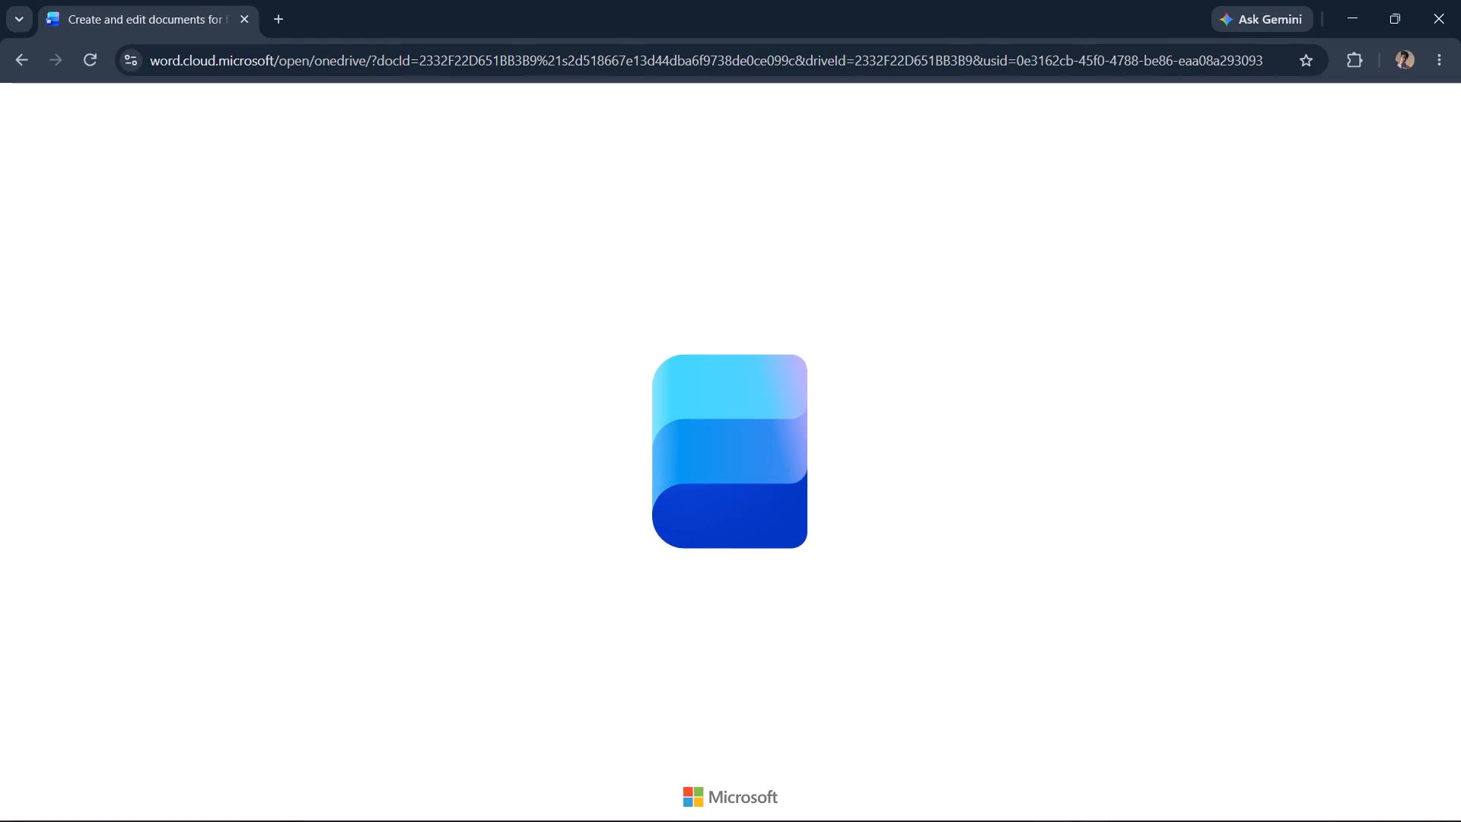
# Check the Wi-Fi connection and the list of available networks while the Word page loads.
pyautogui.click(1328, 804)
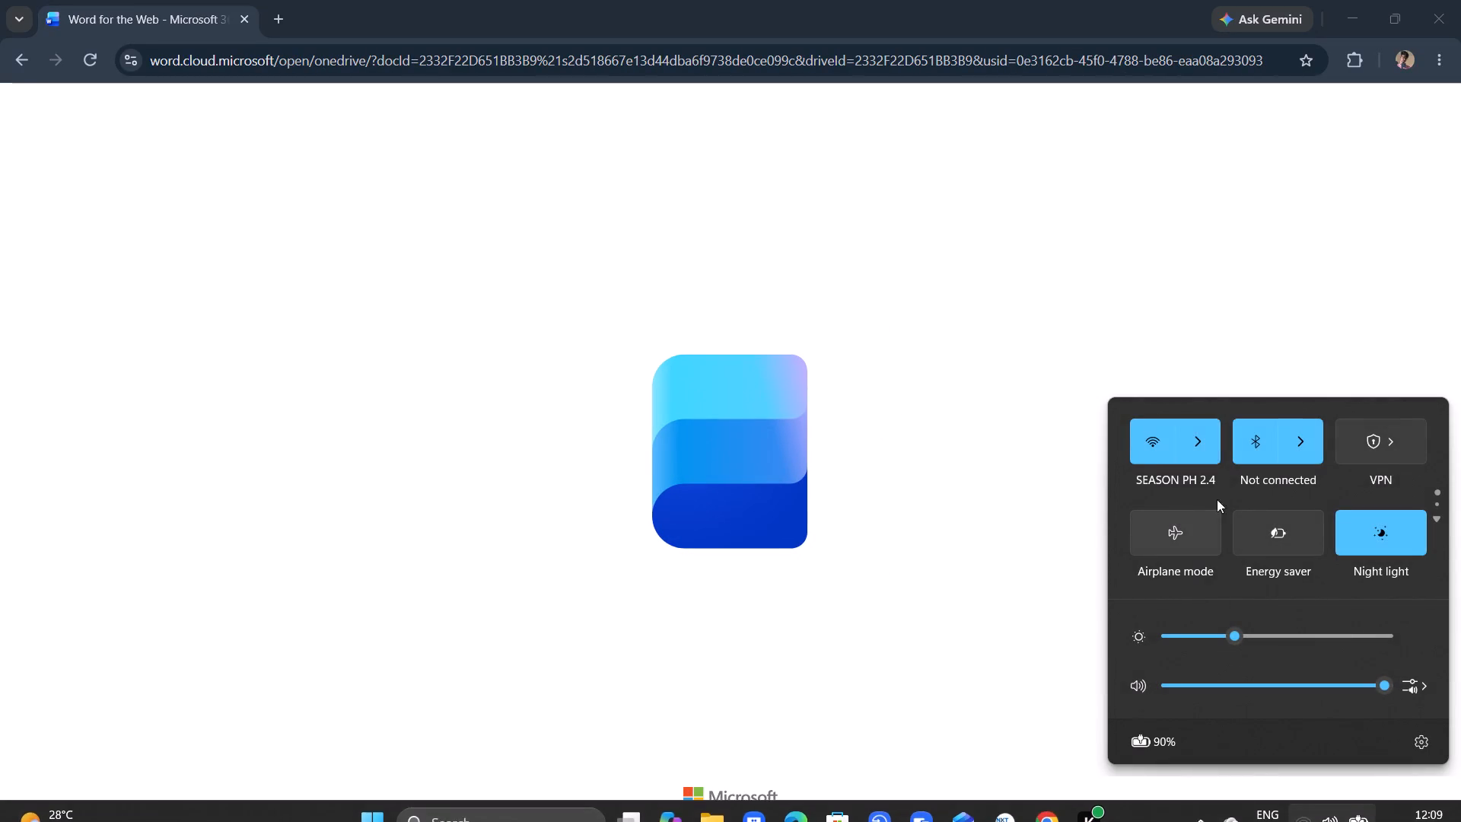
pyautogui.click(1196, 444)
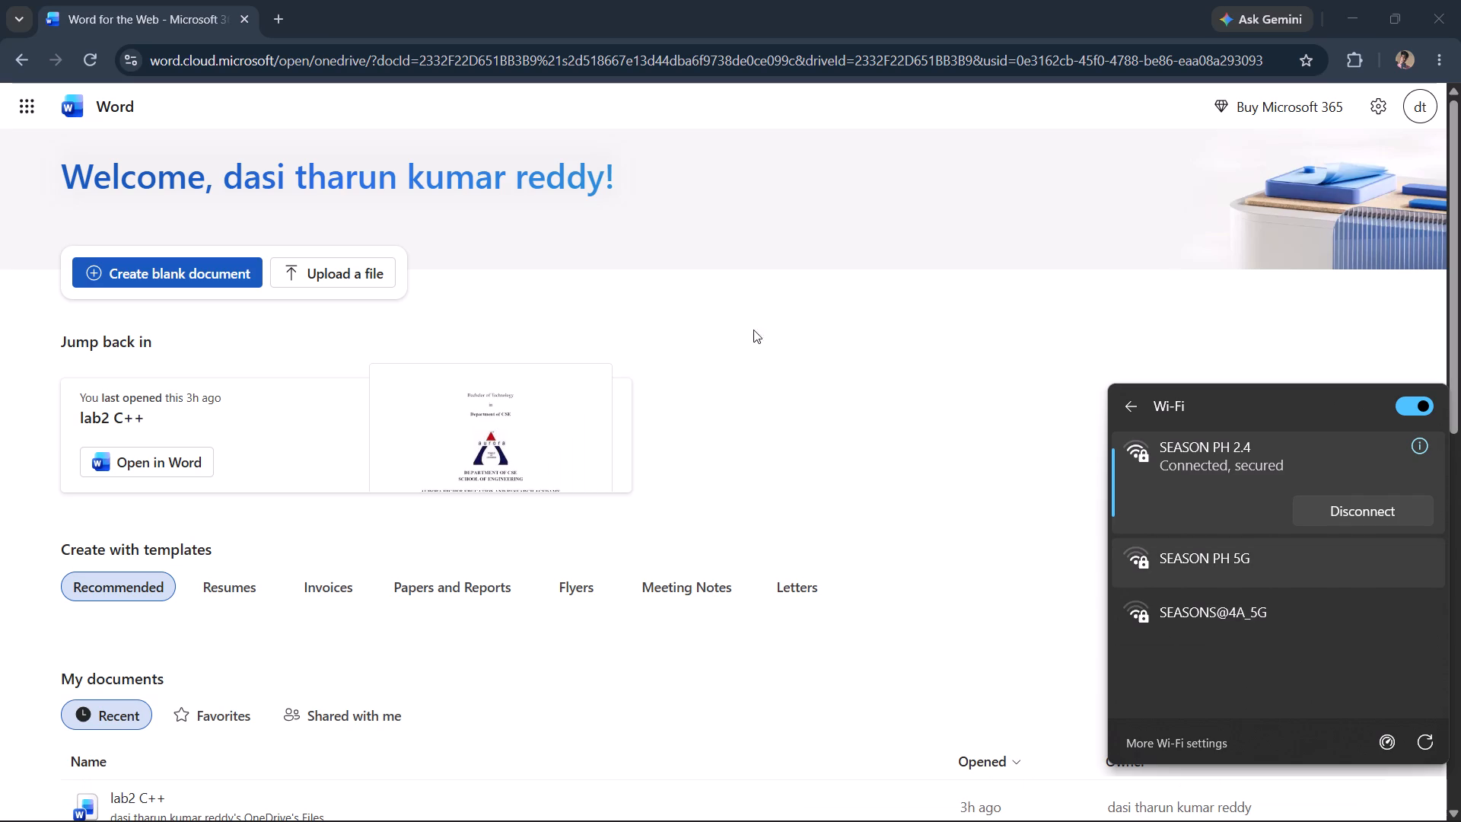
pyautogui.click(262, 395)
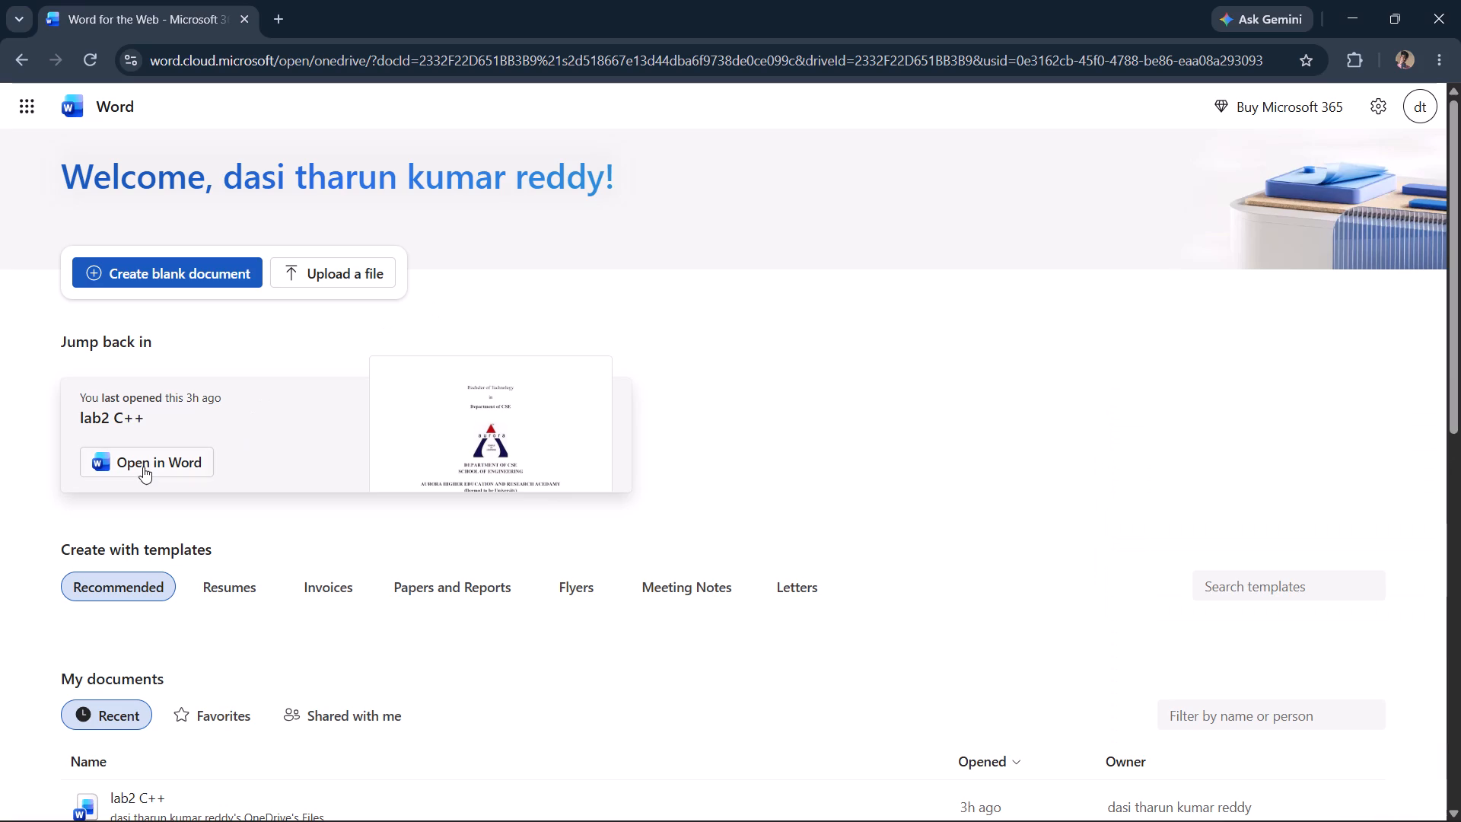
# Open the lab2 C++ document in Word from the recently opened documents.
pyautogui.click(143, 467)
# Switch to the browser window holding the "Insertion At Tail - Linked List" exercise.
pyautogui.hotkey('alt', 'Tab')
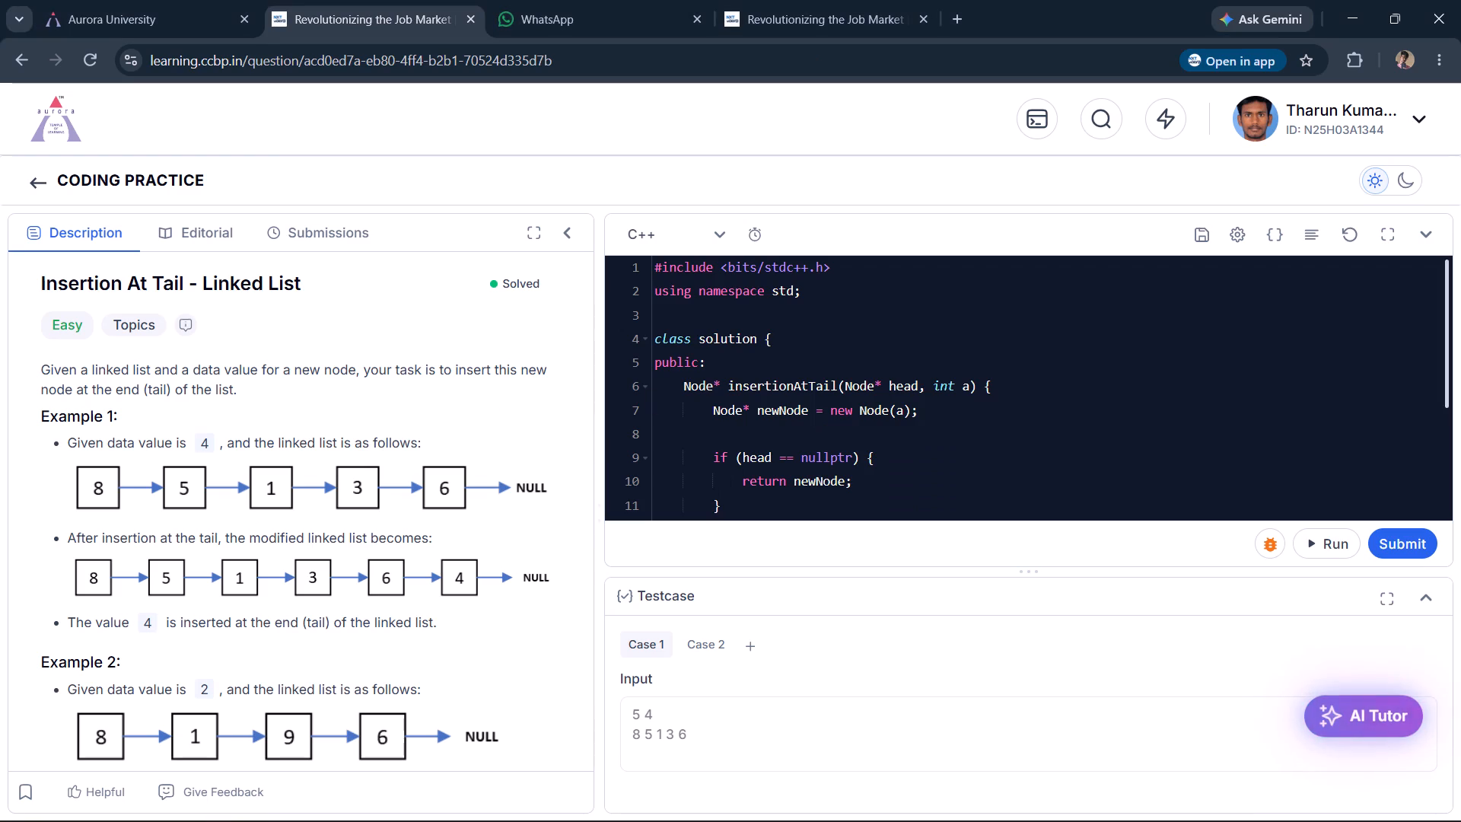
pyautogui.hotkey('alt', 'Tab')
pyautogui.hotkey('alt', 'Tab')
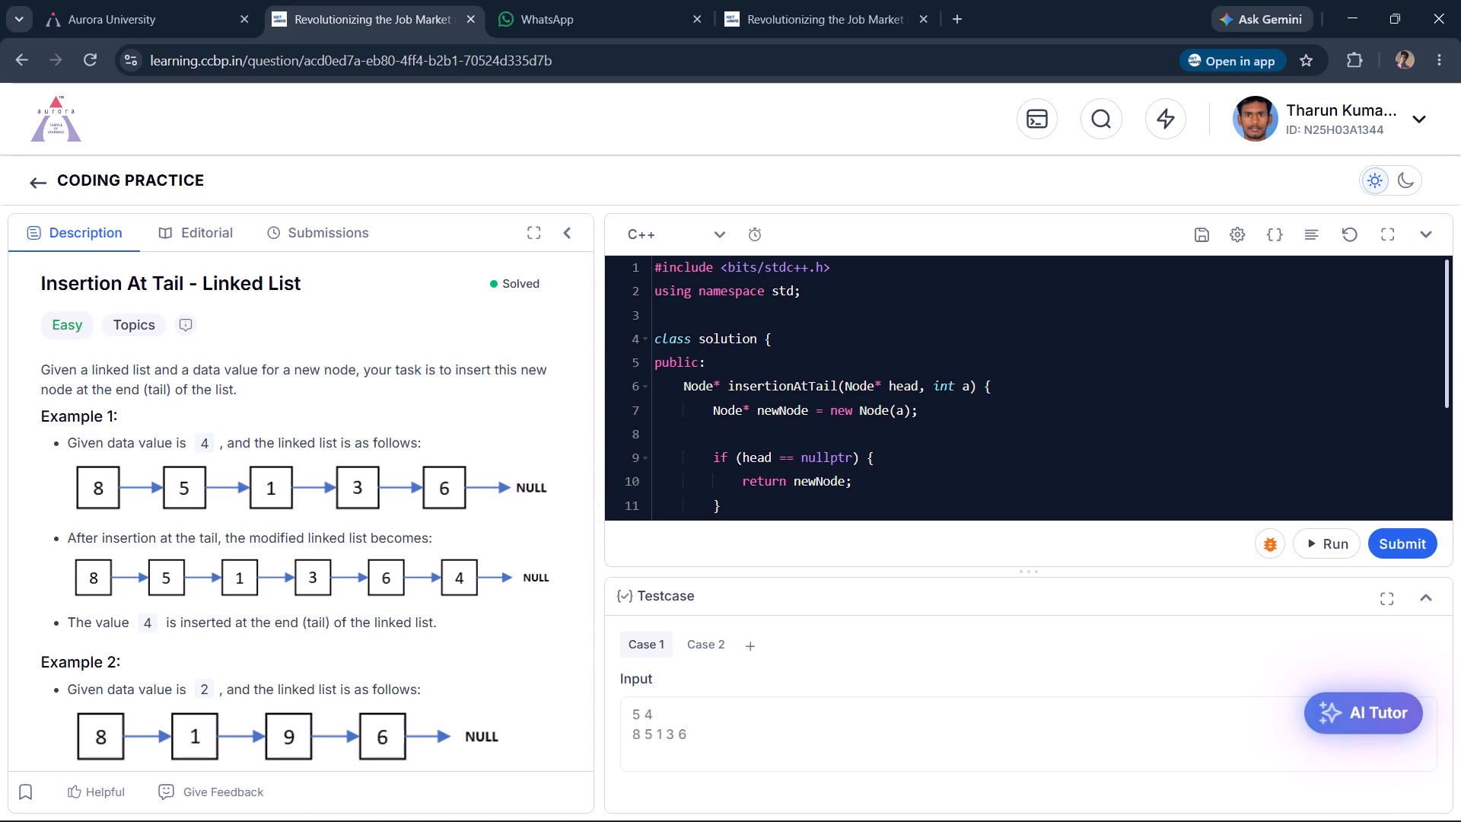